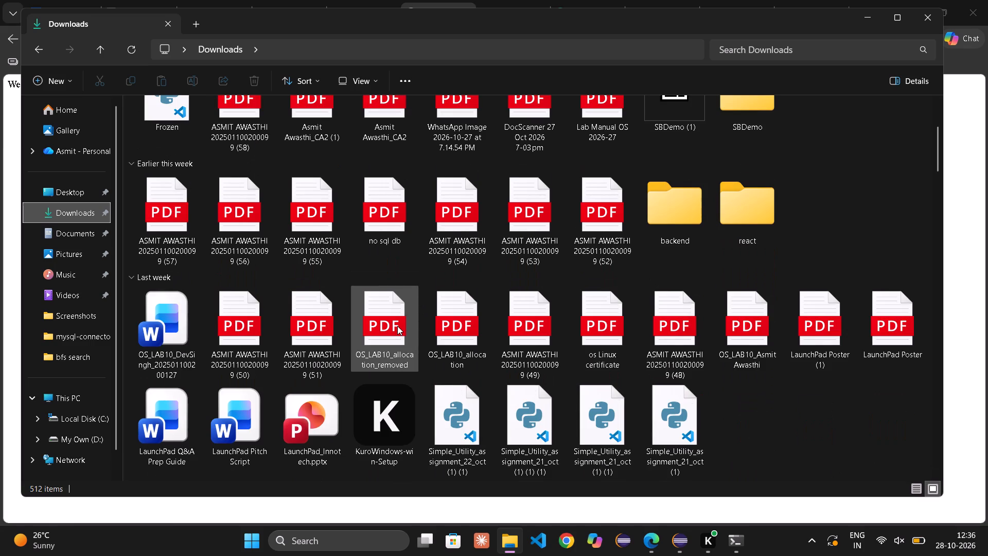
Open last week's OS_LAB10 Word document from the Downloads folder in Word and minimize the folder window.
double_click(189, 329)
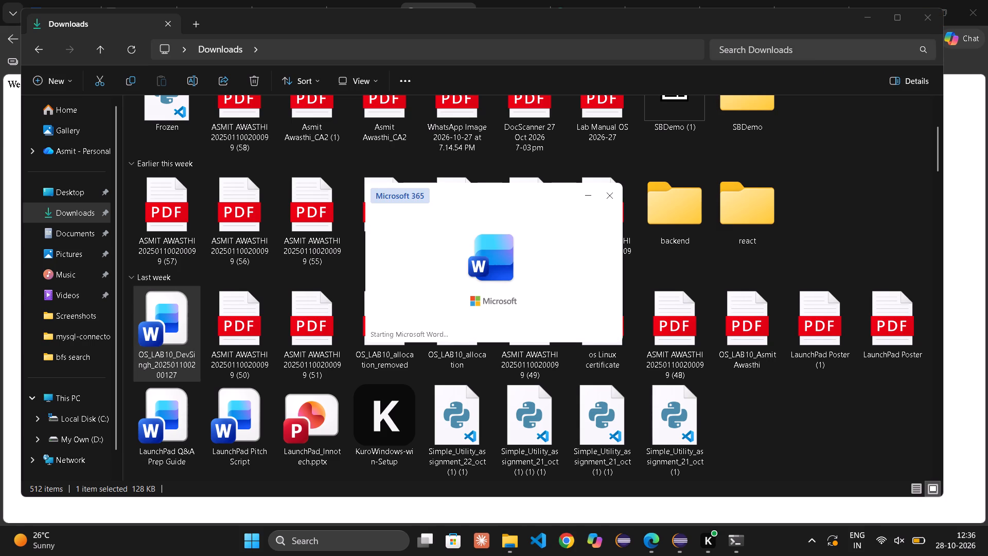
click(867, 20)
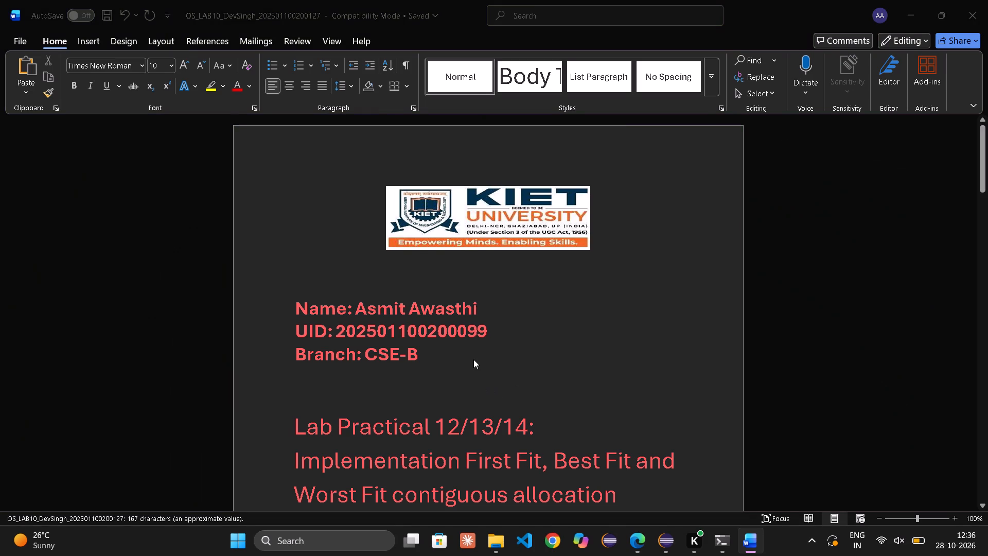
Examine the cover page's Lab Practical 12/13/14 title in the opened document.
scroll(473, 357, down, 3)
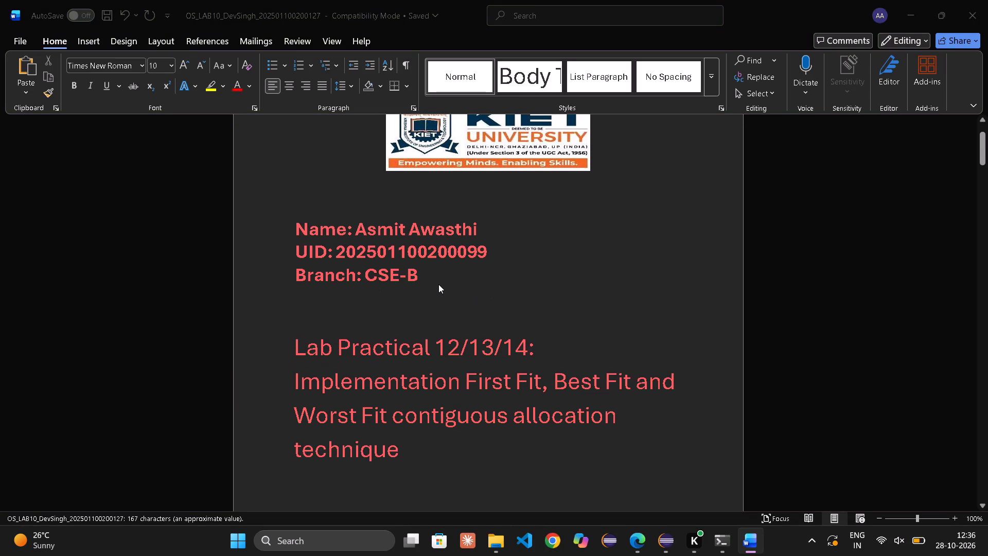
scroll(438, 284, down, 7)
scroll(438, 284, up, 2)
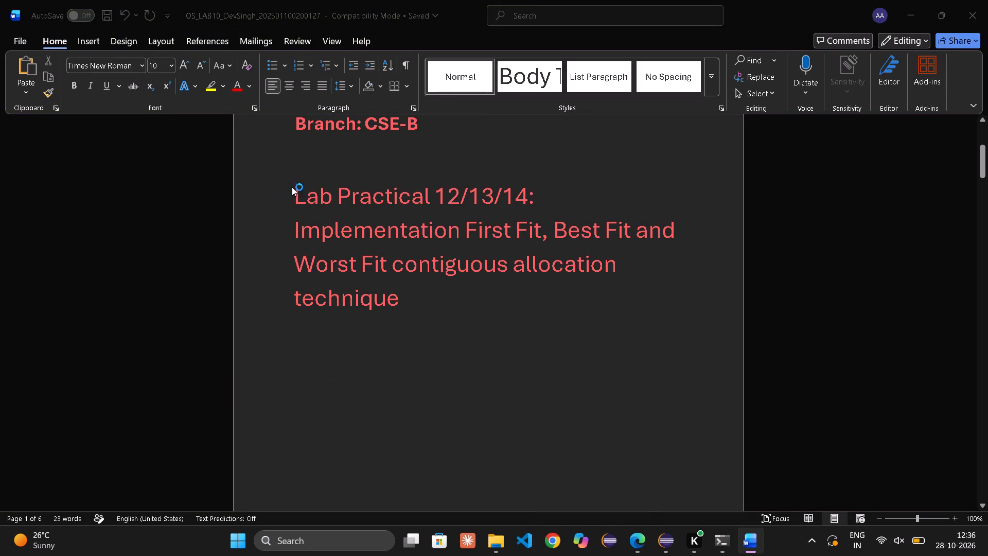
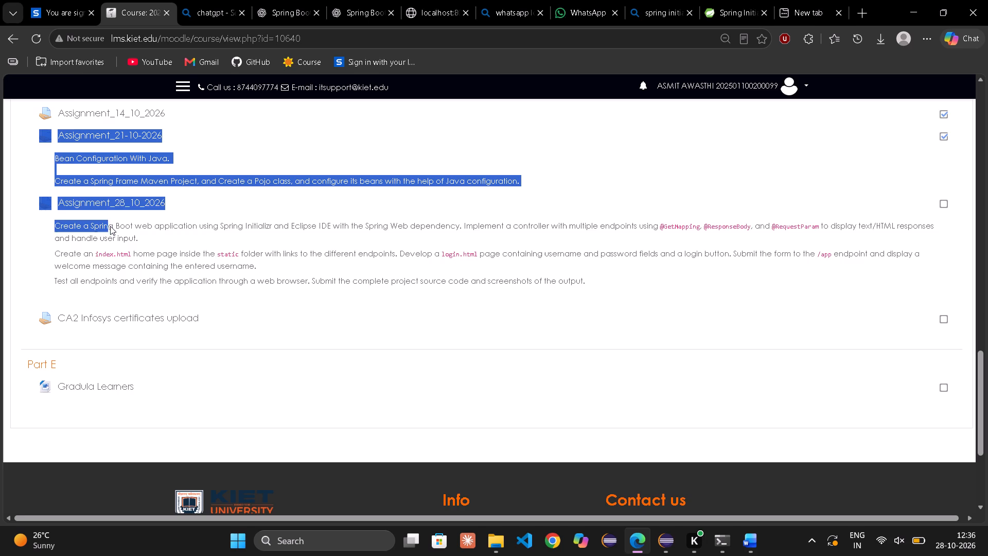
Copy the full task description under Assignment_28_10_2026 on the Moodle course page.
drag(110, 226, 29, 198)
click(40, 210)
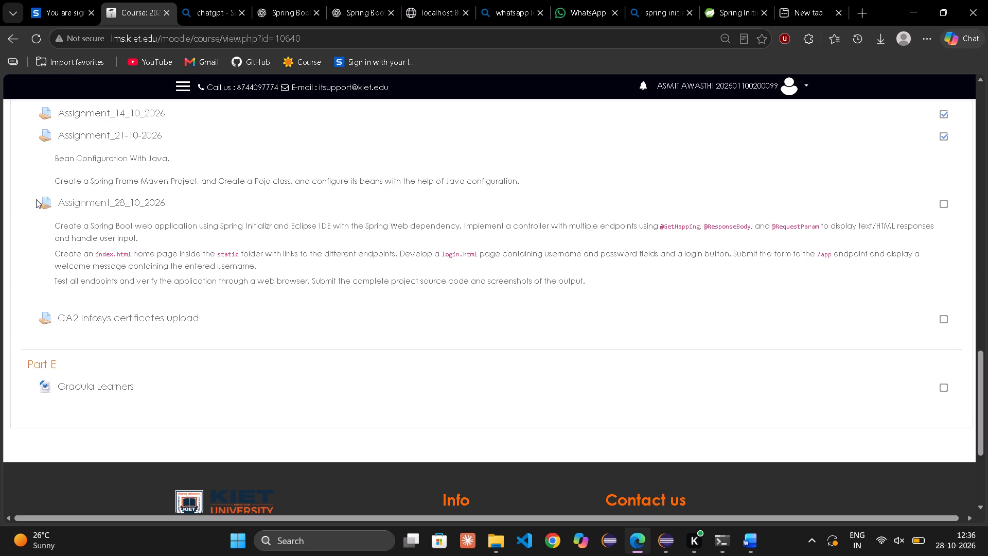
drag(81, 217, 578, 302)
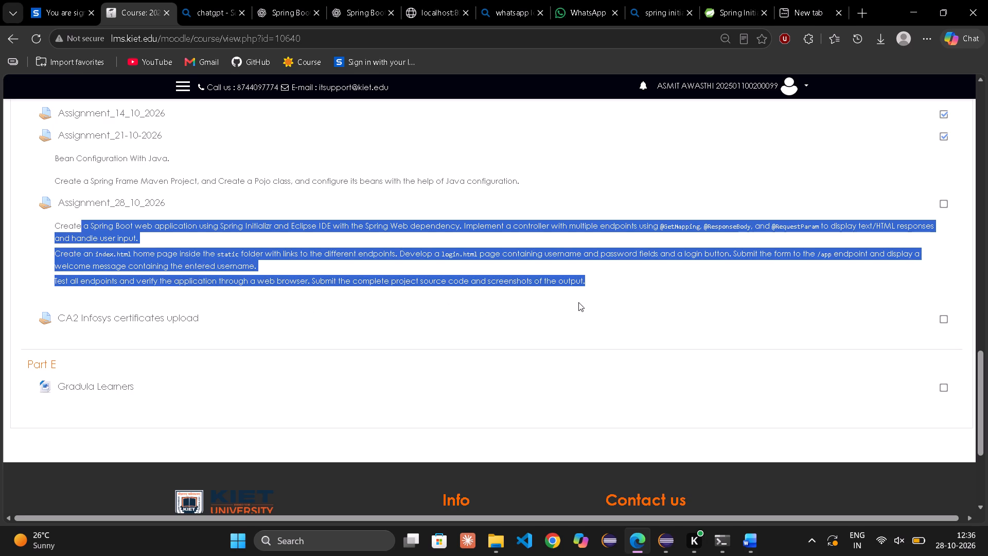
drag(578, 302, 583, 300)
click(49, 227)
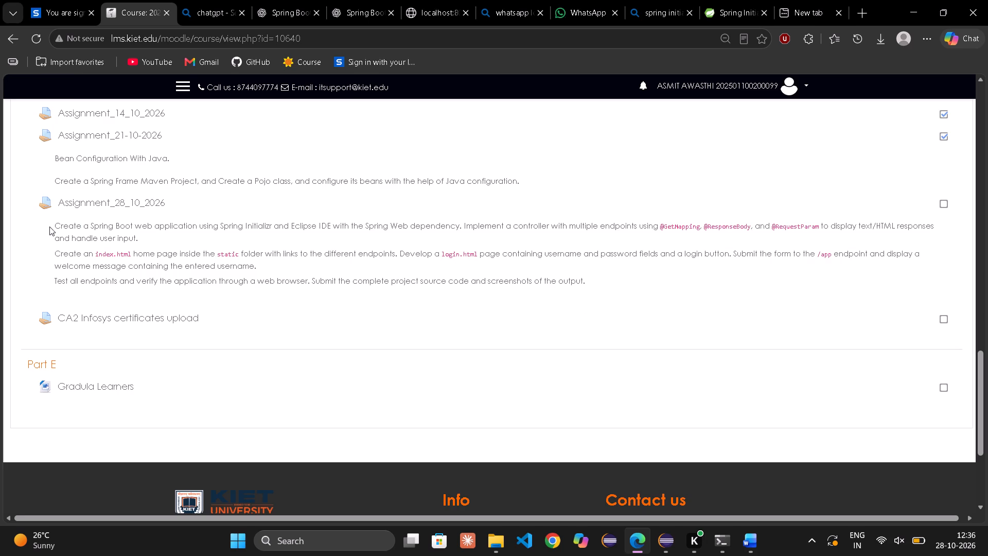
drag(56, 227, 506, 293)
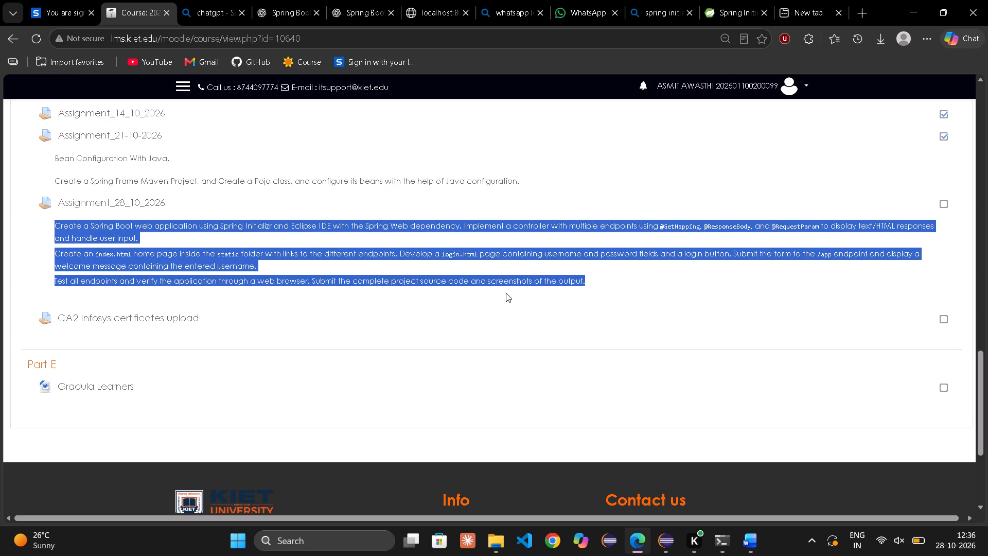
drag(506, 293, 599, 289)
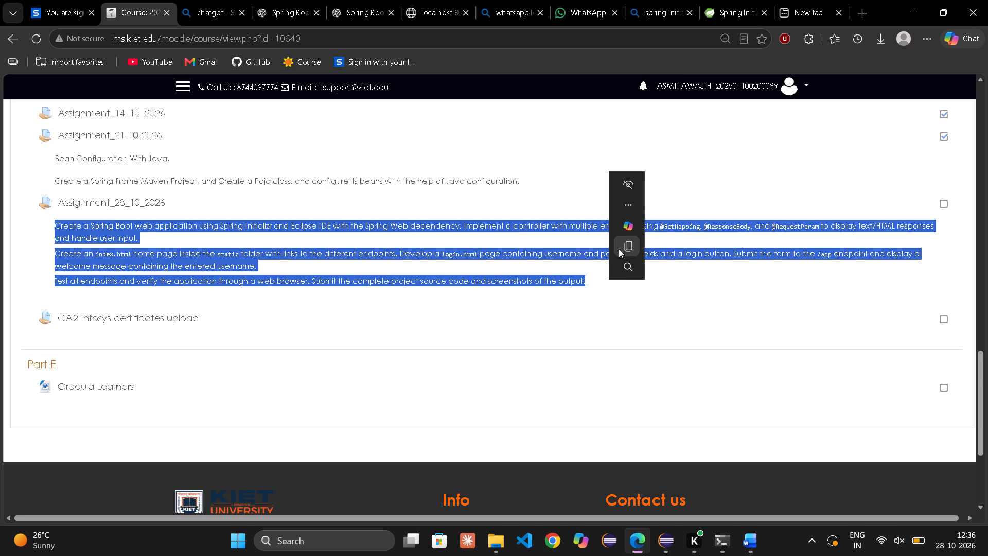
click(625, 242)
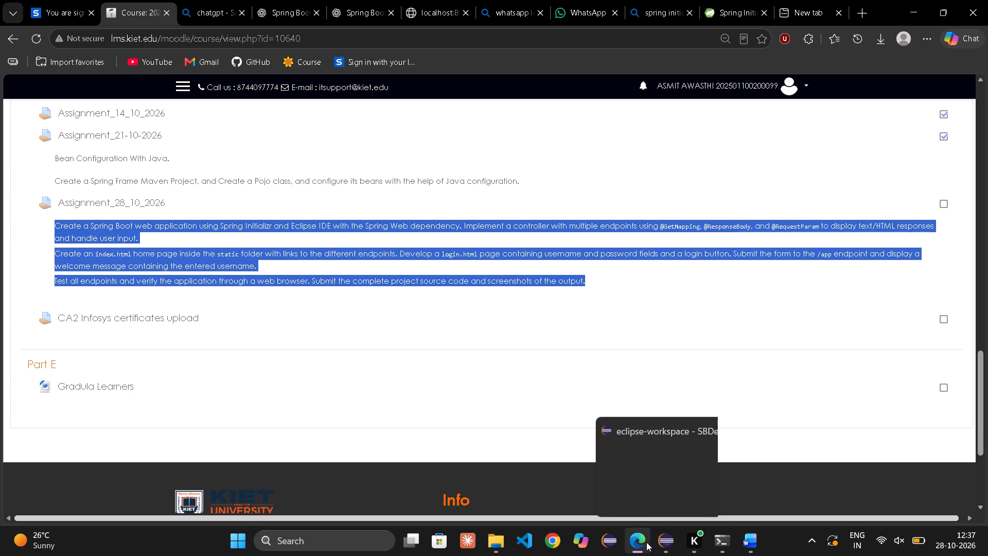
In the Word report, replace the First Fit, Best Fit and Worst Fit title text with the copied assignment description.
click(746, 551)
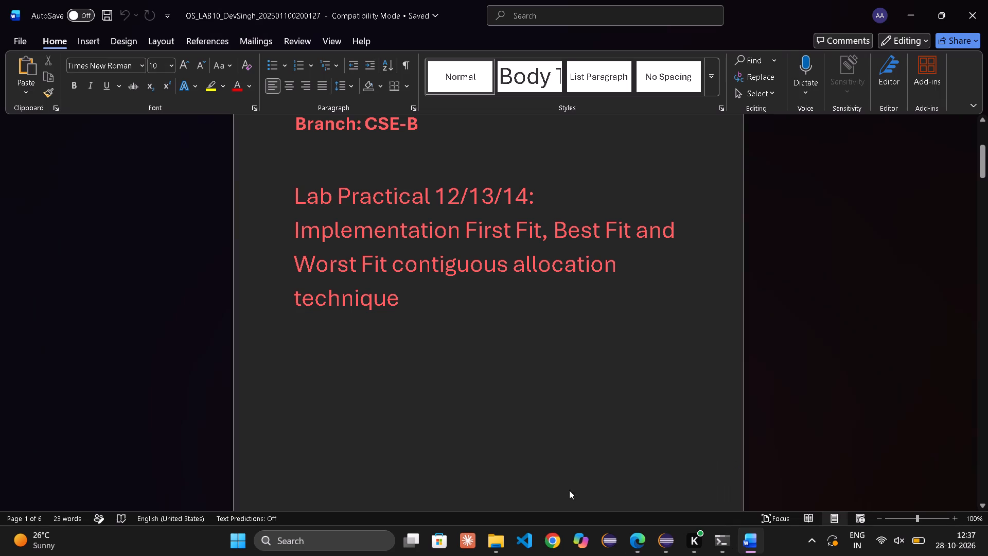
drag(400, 305, 308, 255)
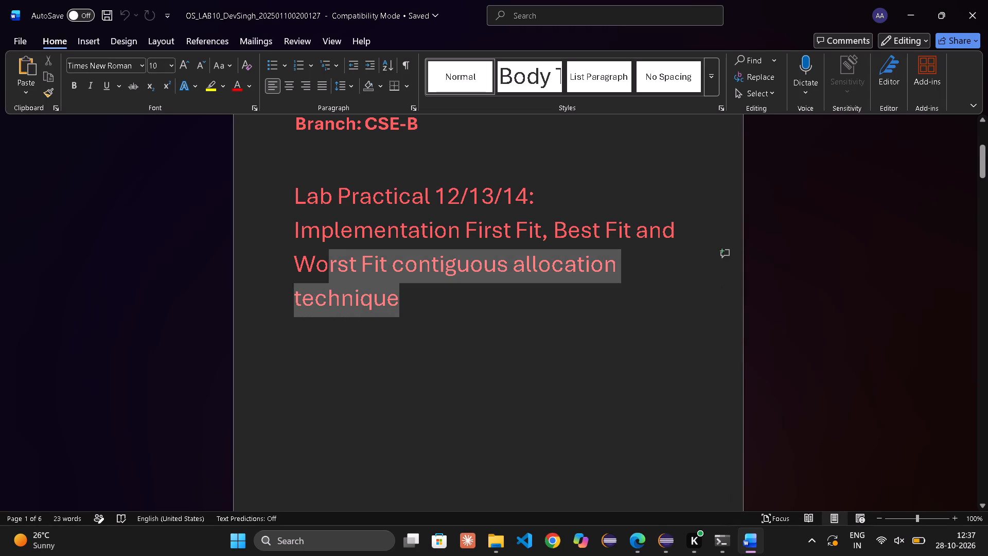
drag(308, 255, 296, 224)
key(BackSpace)
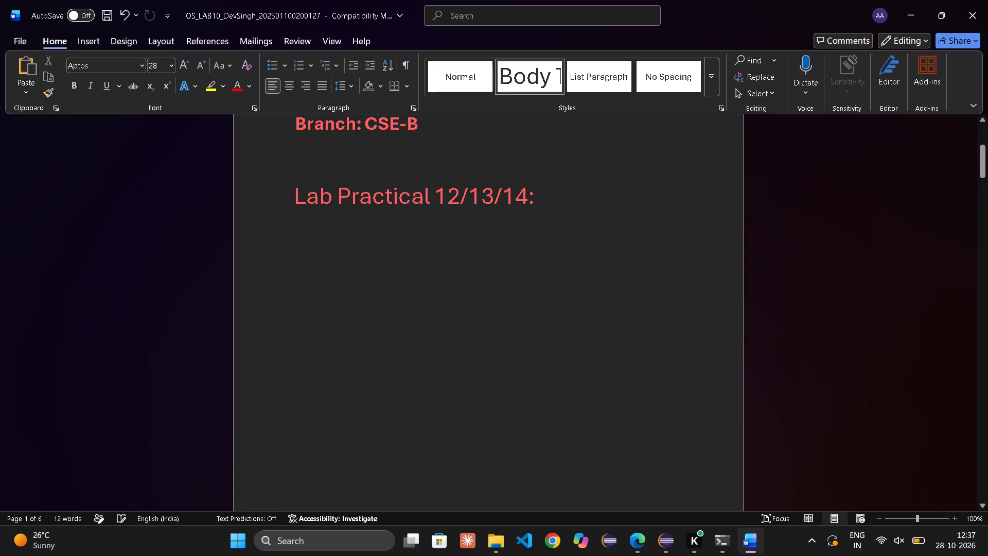
key(Return)
key(shift+Insert)
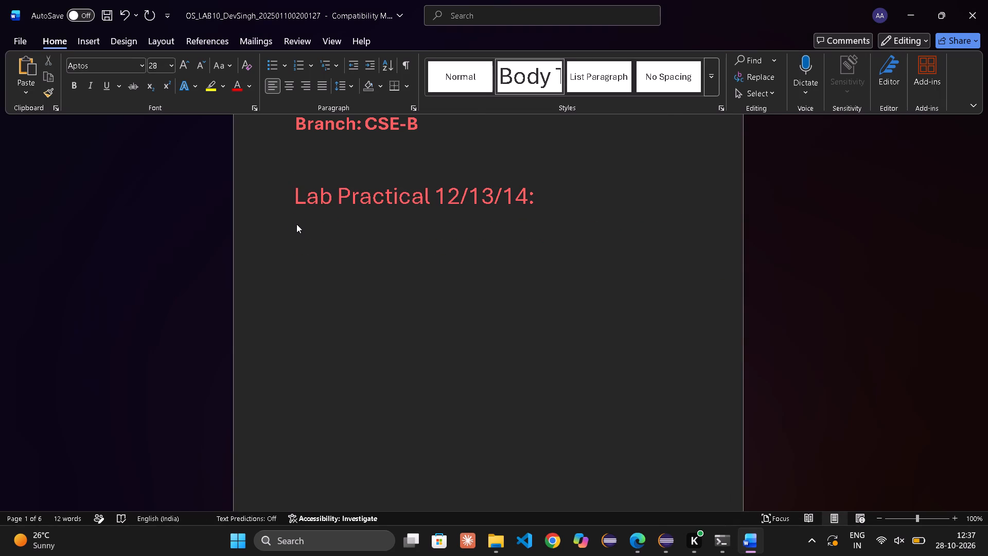
Set the font size of the Lab Practical heading and the whole assignment description to 16.
scroll(415, 187, up, 8)
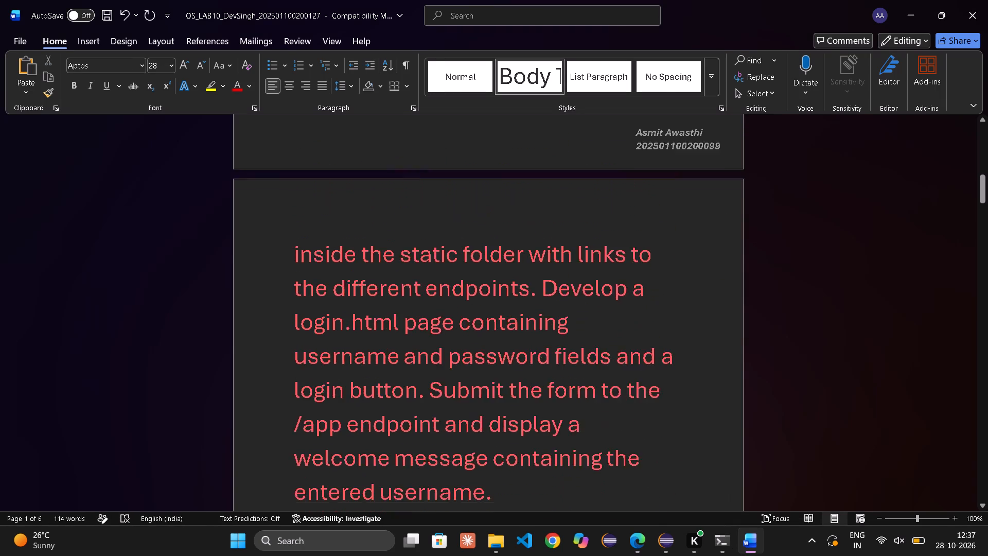
scroll(415, 187, up, 17)
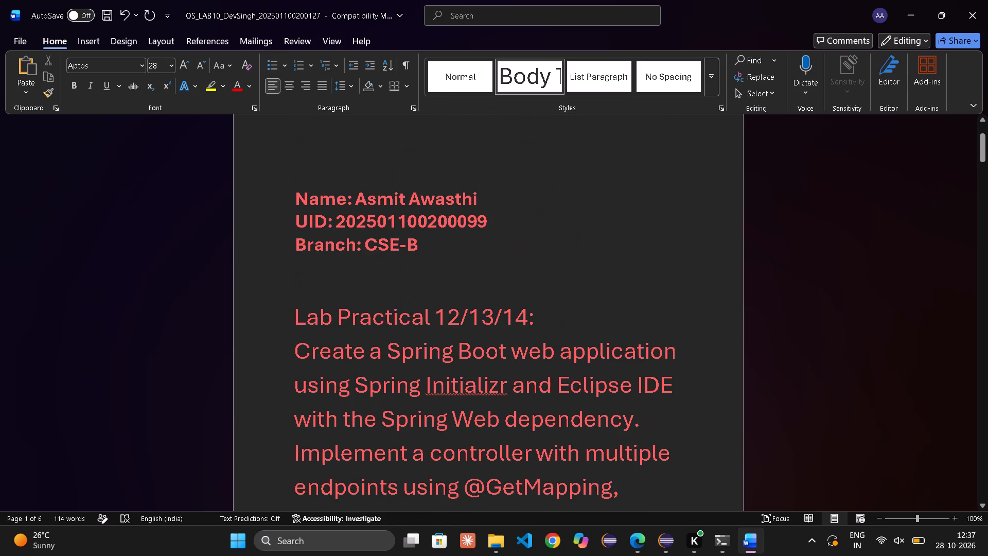
drag(294, 305, 510, 547)
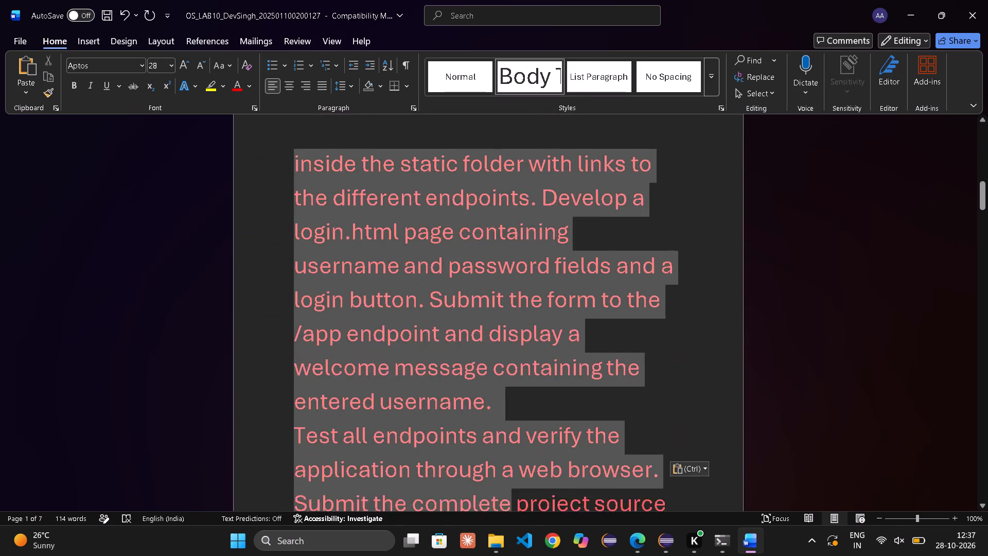
drag(510, 547, 476, 192)
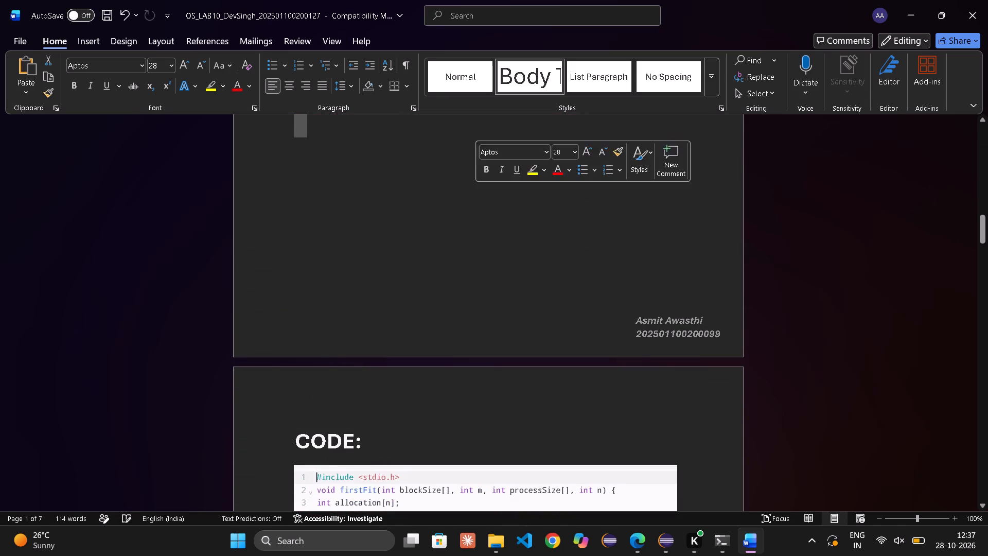
click(158, 62)
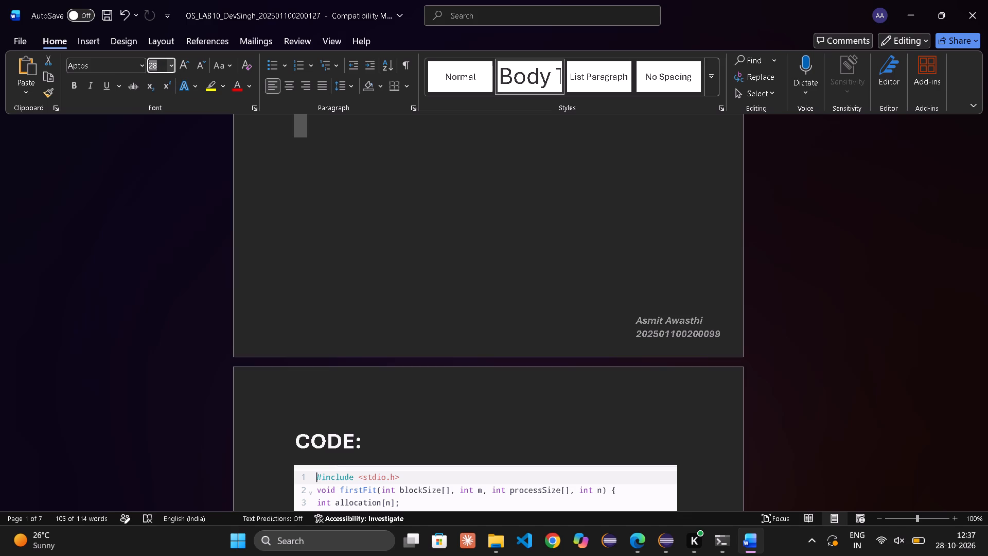
key(BackSpace)
text(16)
key(Return)
scroll(158, 62, up, 9)
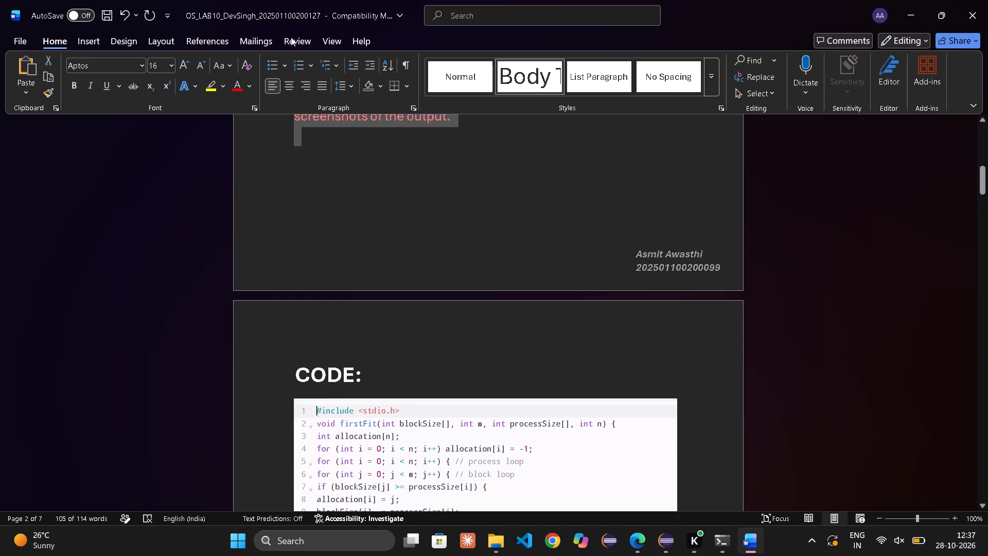
click(378, 207)
Change the Lab Practical number in the cover page heading to the date 28/10/26.
scroll(378, 207, up, 14)
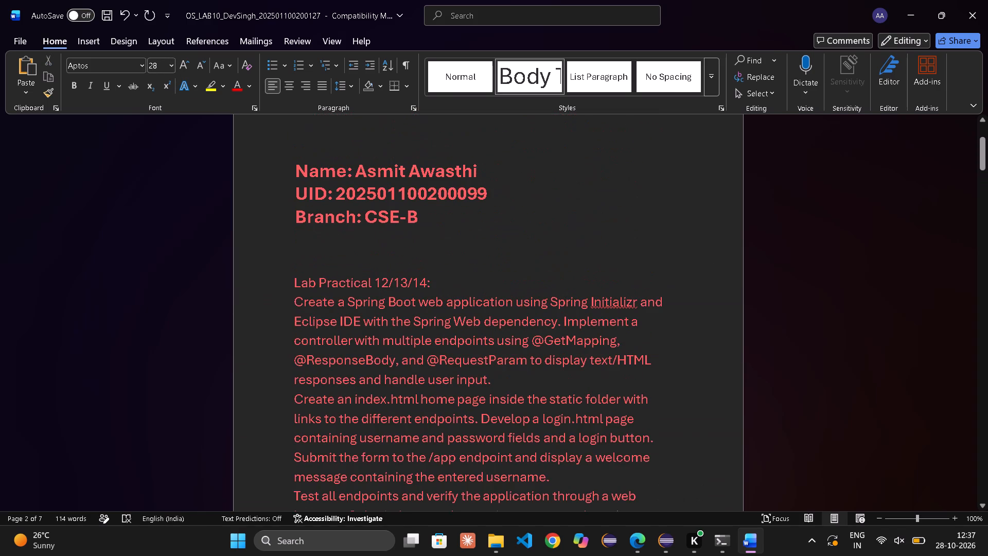
scroll(378, 207, up, 1)
scroll(378, 207, down, 6)
scroll(378, 207, up, 1)
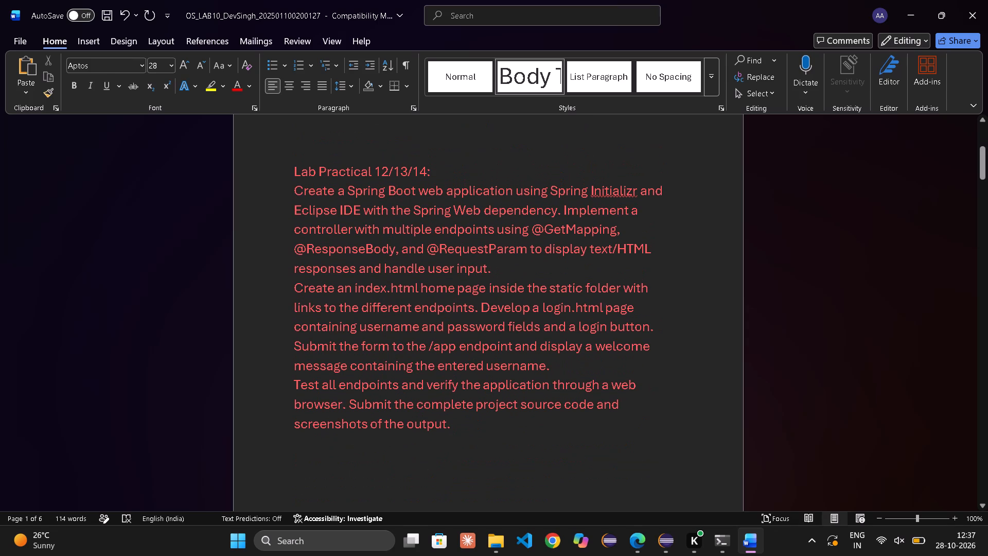
click(427, 169)
key(BackSpace)
key(BackSpace)
key(BackSpace)
key(BackSpace)
key(BackSpace)
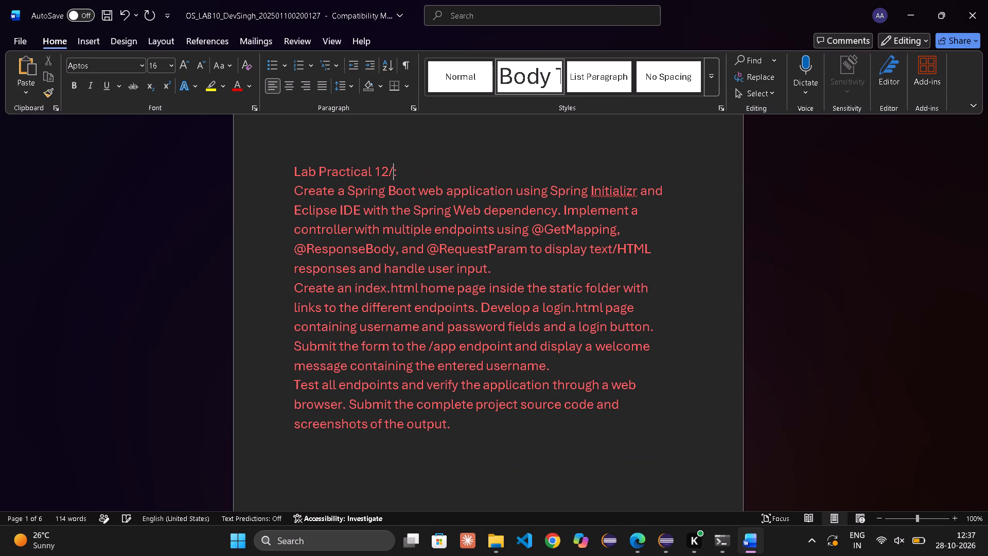
key(BackSpace)
key(BackSpace)
key(BackSpace)
text(28)
text(/10/2)
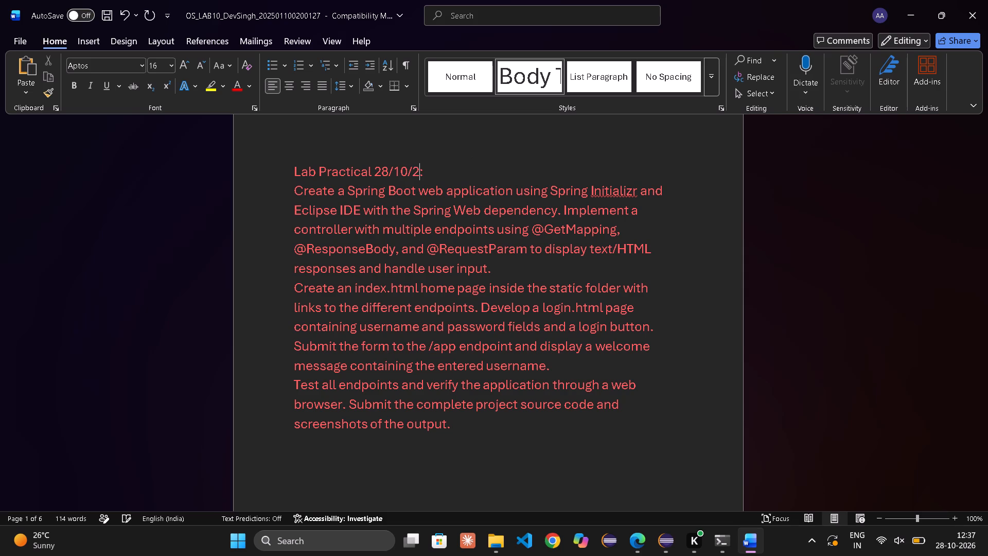
key(6)
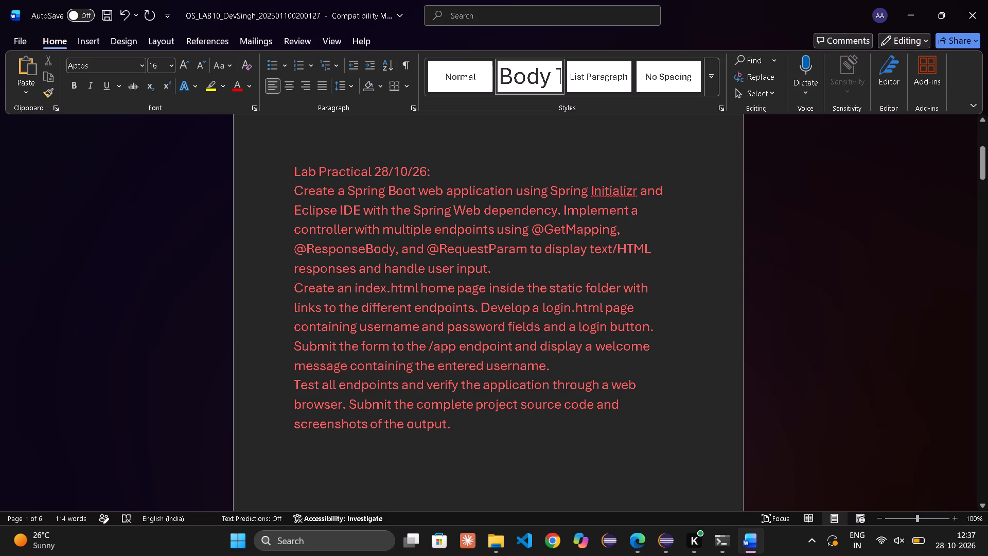
Cut the two old C code images under the CODE heading out of the report.
scroll(477, 338, down, 9)
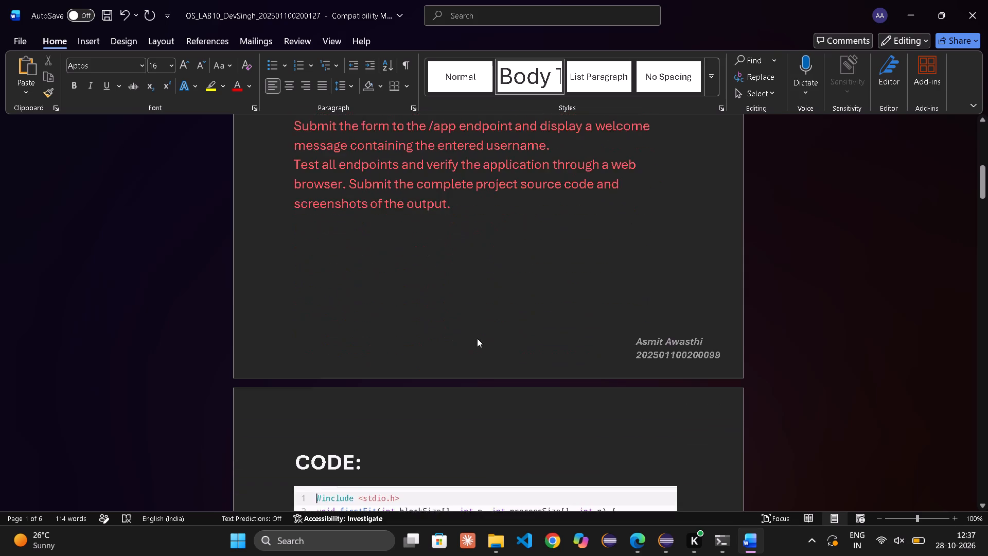
scroll(477, 338, down, 15)
scroll(477, 338, up, 4)
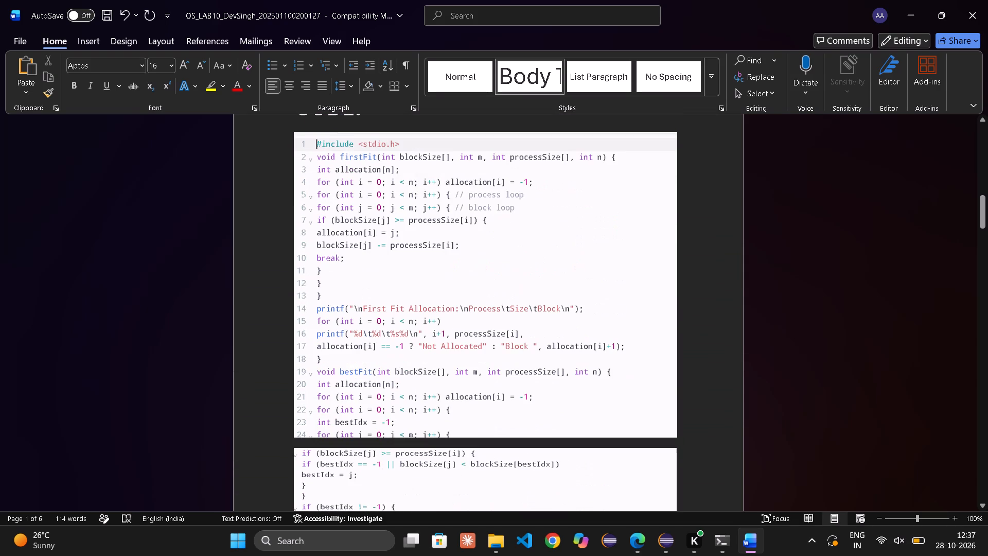
click(477, 338)
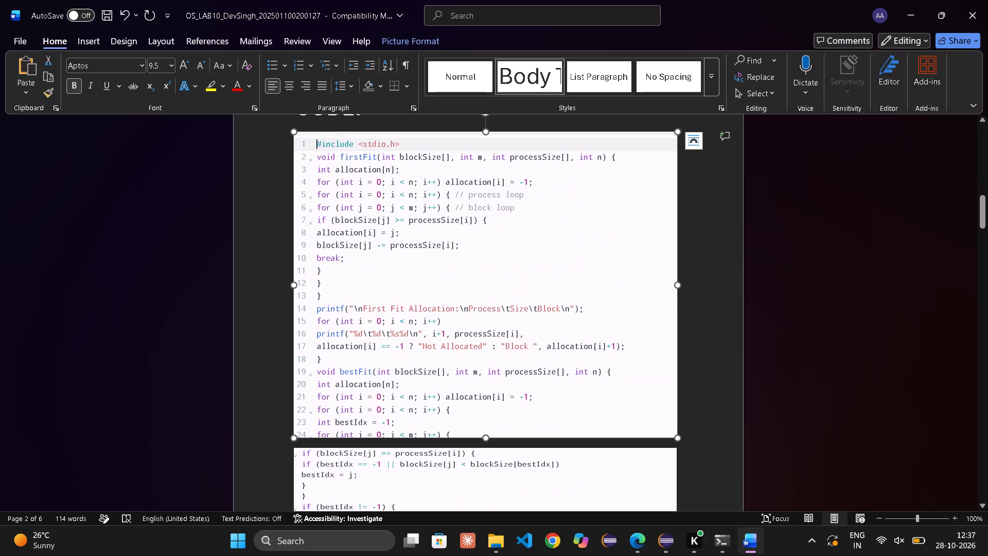
right_click(492, 338)
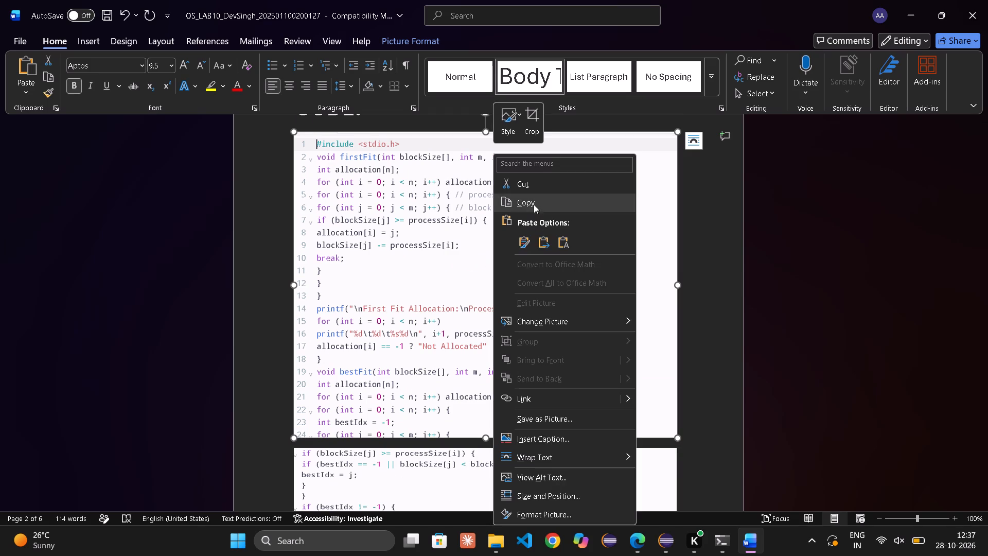
click(533, 185)
right_click(506, 305)
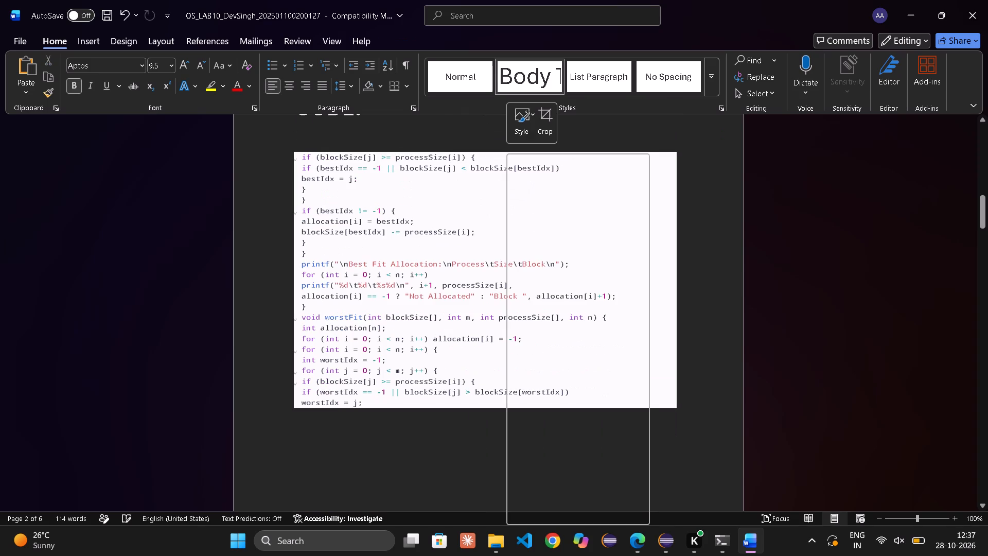
click(442, 240)
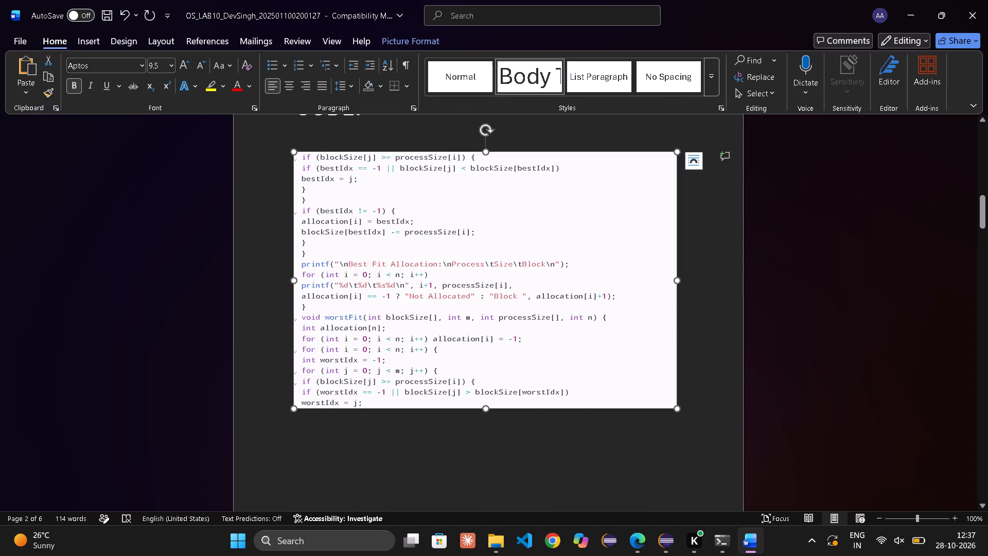
right_click(549, 198)
click(598, 187)
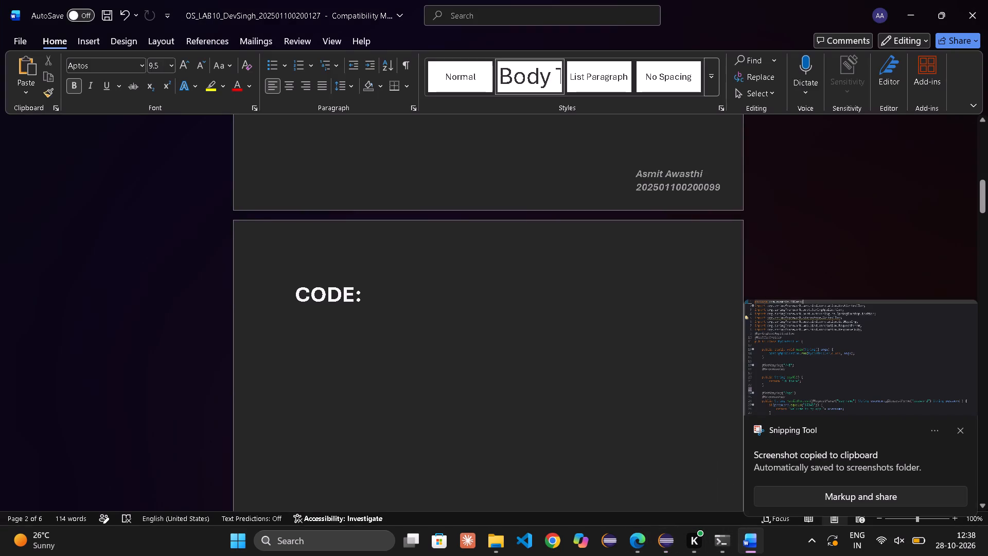
click(295, 335)
double_click(343, 288)
click(365, 294)
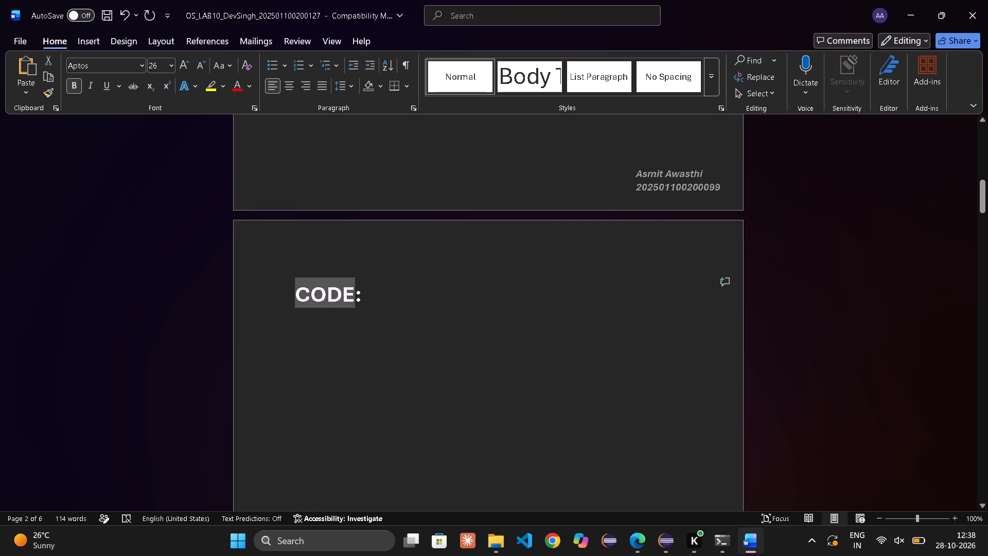
key(Return)
text(My)
text(Contrp)
key(BackSpace)
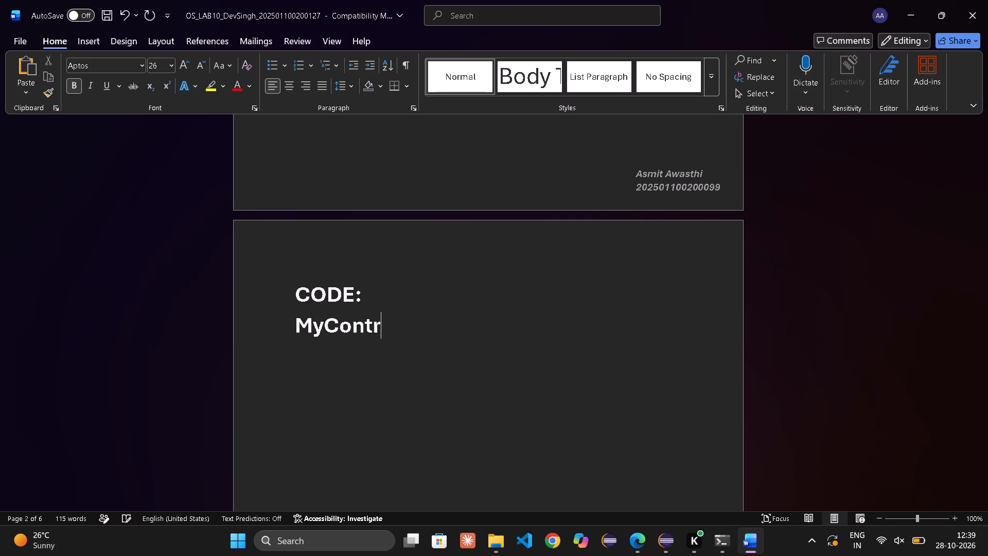
text(oller)
text(.java)
Format the MyController.java line at font size 16, in red and underlined.
drag(289, 329, 506, 345)
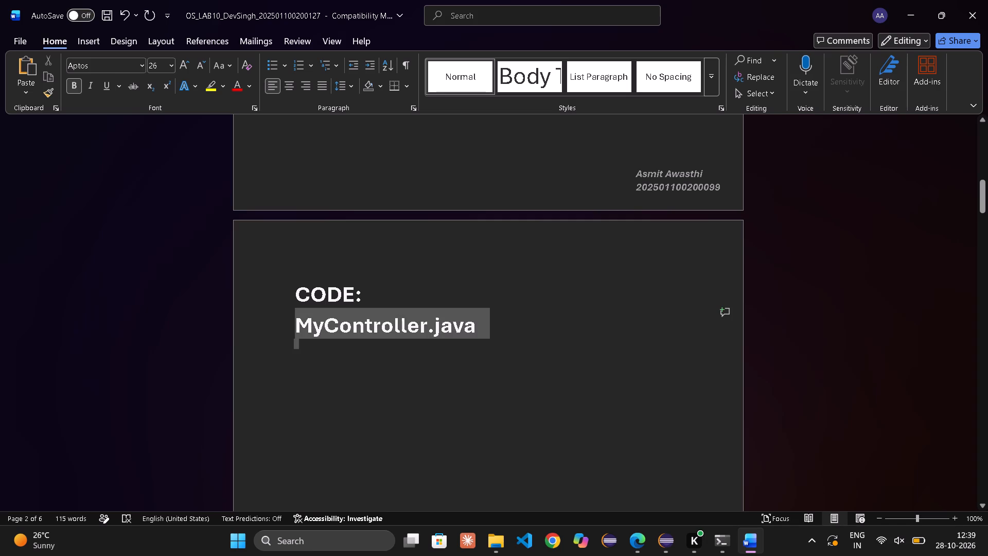
drag(506, 345, 513, 345)
drag(159, 57, 158, 66)
click(158, 66)
text(16)
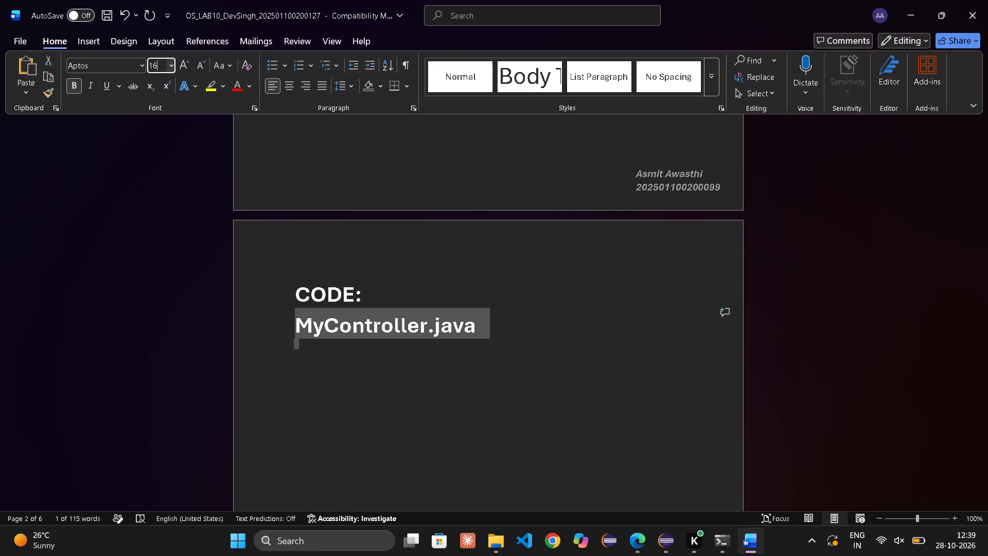
key(Return)
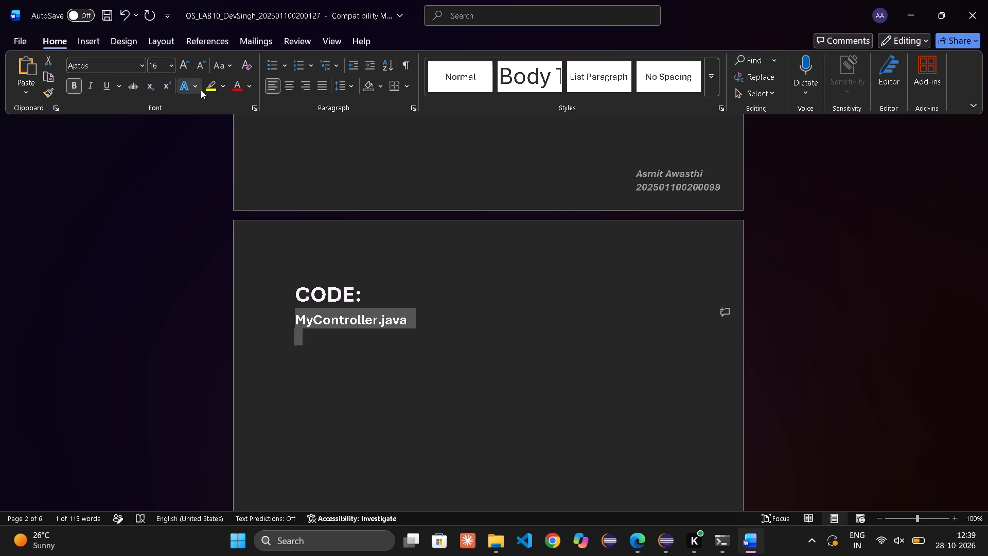
click(237, 87)
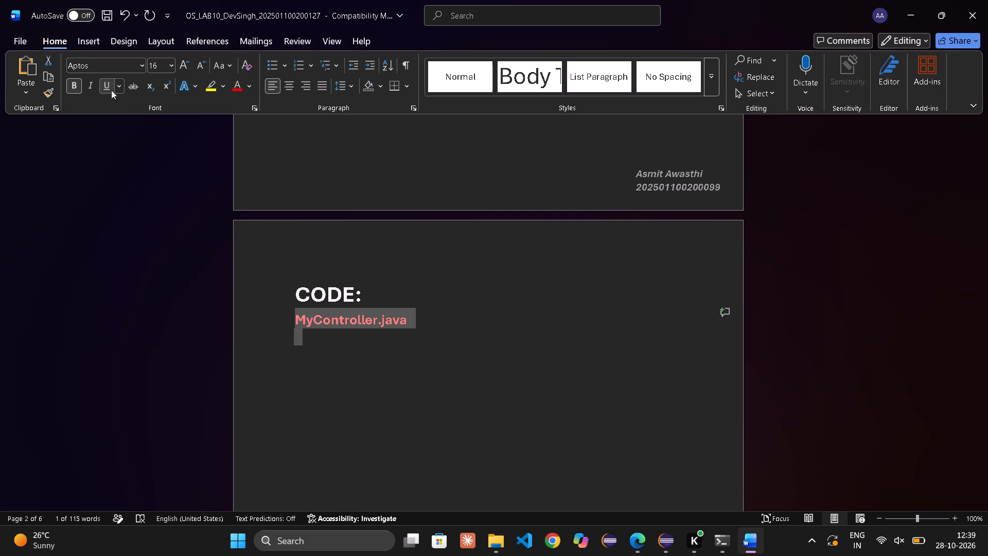
click(101, 87)
Paste the captured code screenshot on a new line below MyController.java and stretch it slightly taller.
click(425, 318)
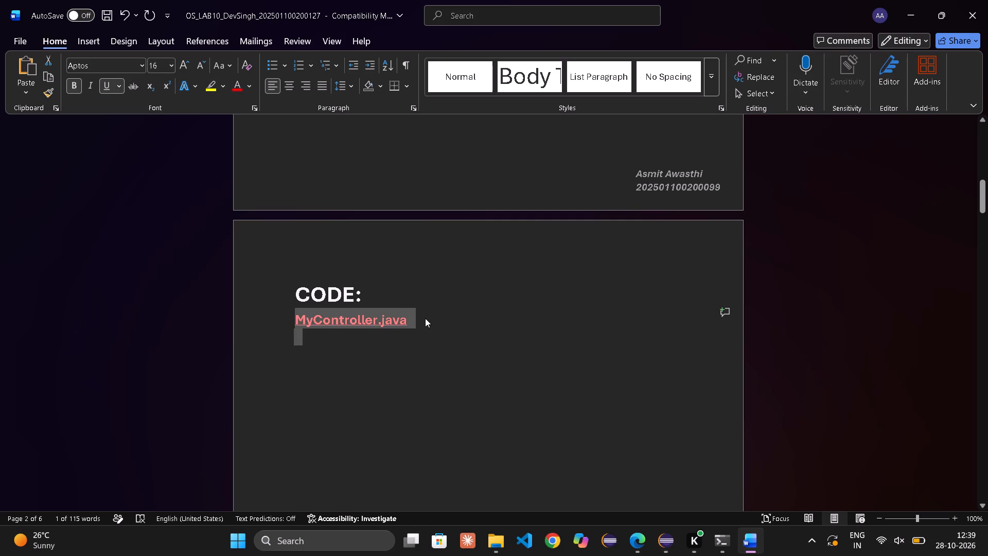
key(Return)
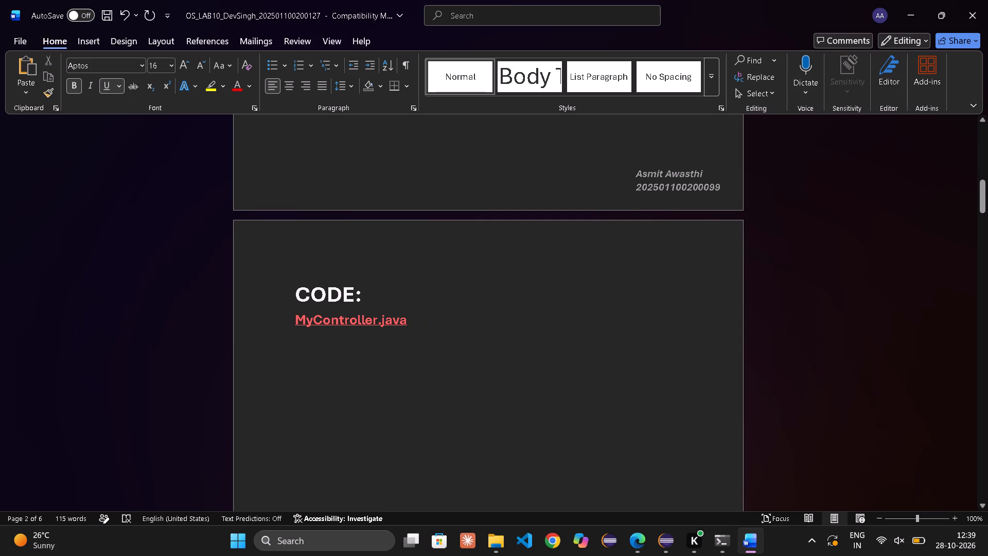
key(shift+Insert)
scroll(307, 344, down, 3)
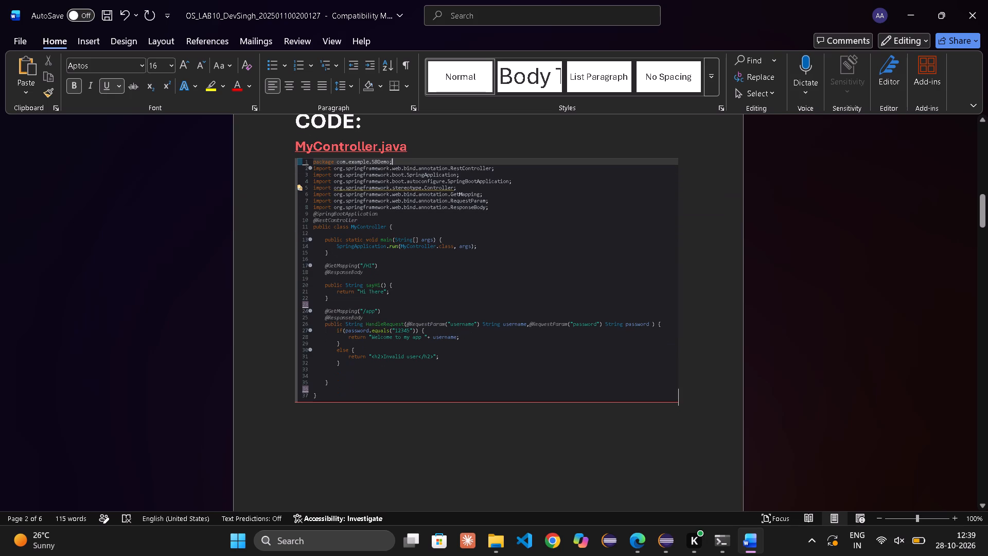
click(534, 390)
drag(485, 403, 487, 420)
click(437, 440)
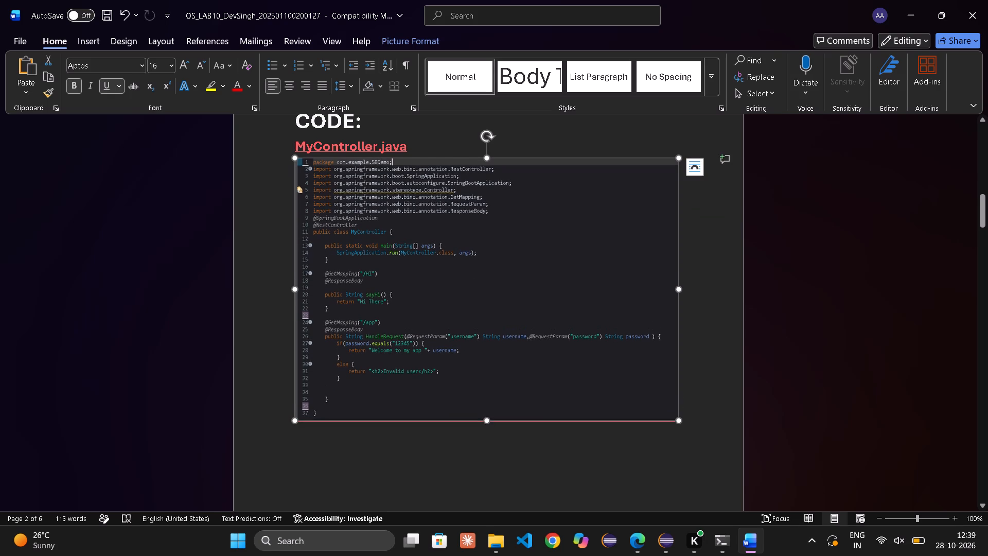
Add two new lines below the MyController.java code screenshot.
scroll(437, 440, down, 2)
scroll(437, 440, up, 4)
scroll(437, 440, down, 2)
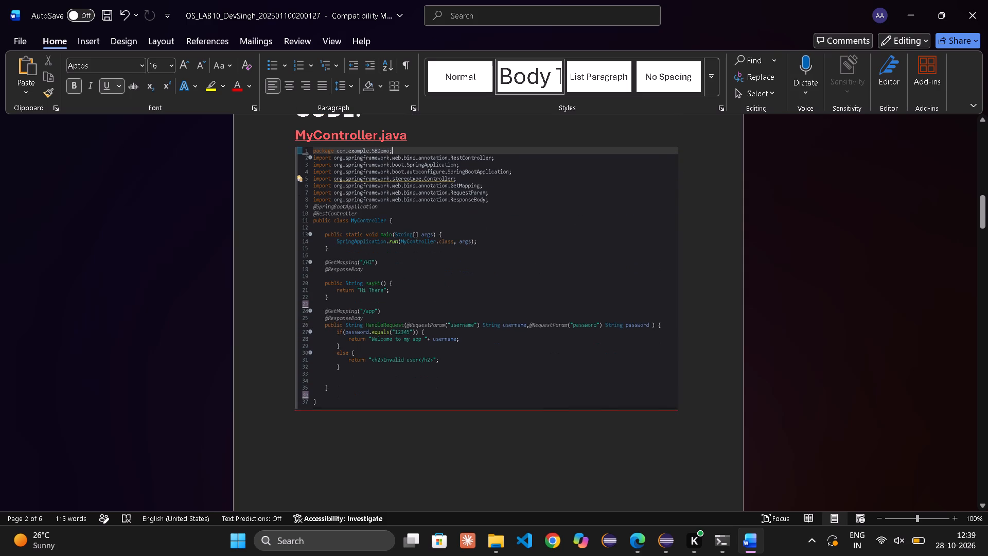
click(695, 407)
key(Return)
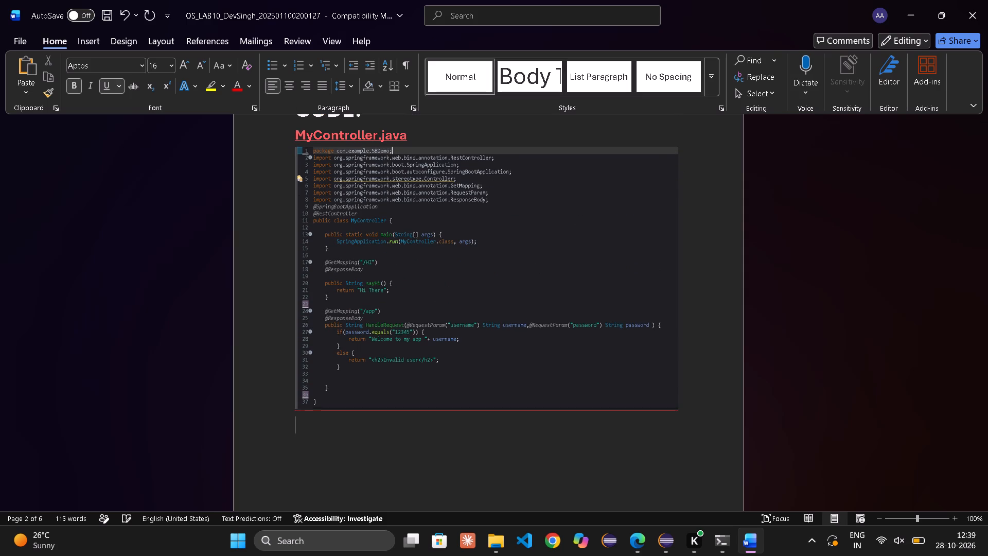
key(Return)
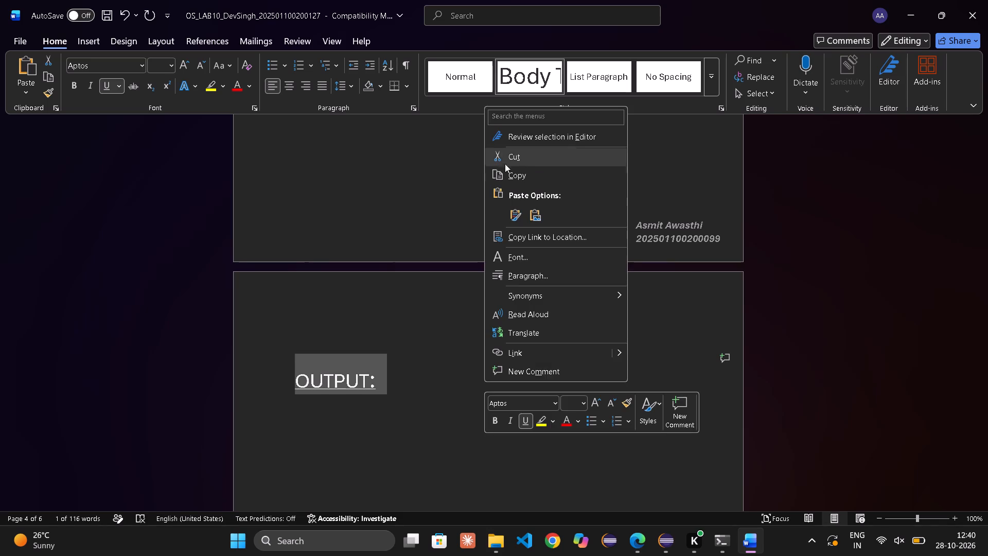
Copy the underlined OUTPUT: heading for reuse on an earlier page of the report.
click(506, 176)
scroll(396, 181, up, 3)
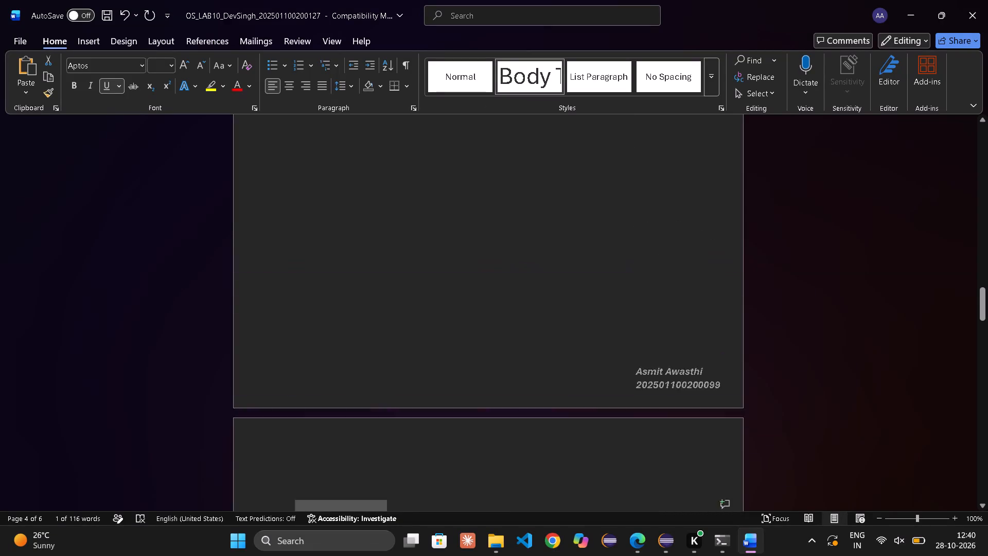
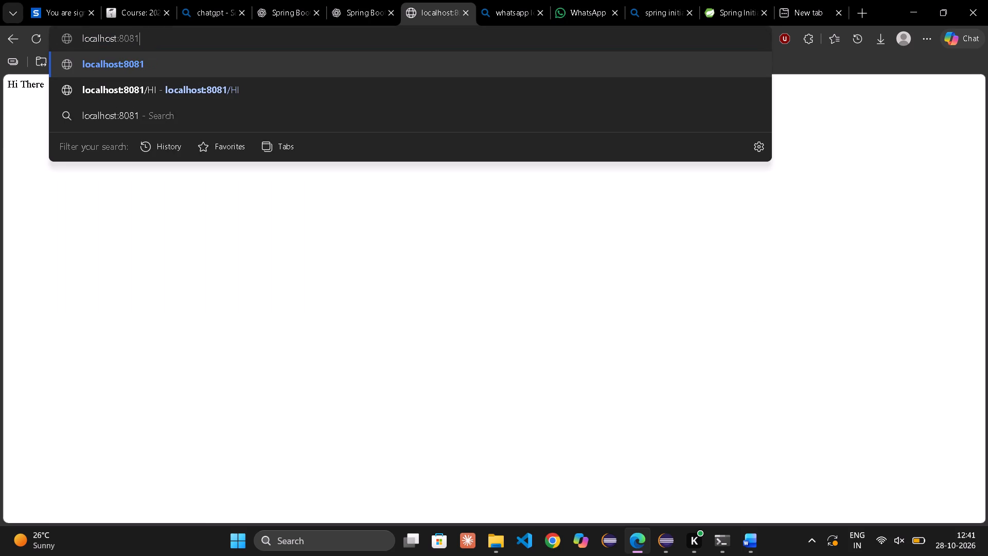
Load localhost:8081 in the browser to check the Spring Boot application's root page.
key(Return)
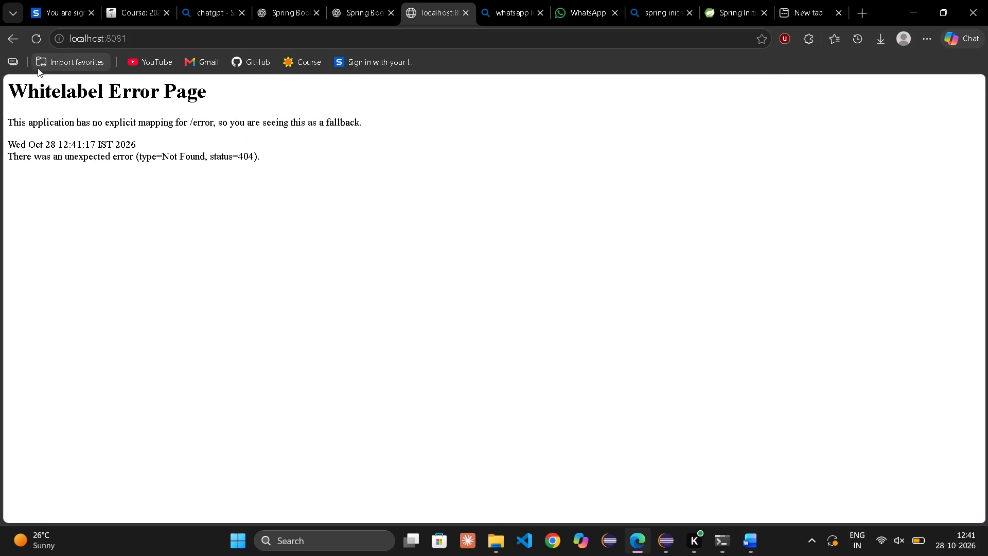
Try to change the last digit of the localhost:8081 address to 2.
click(126, 36)
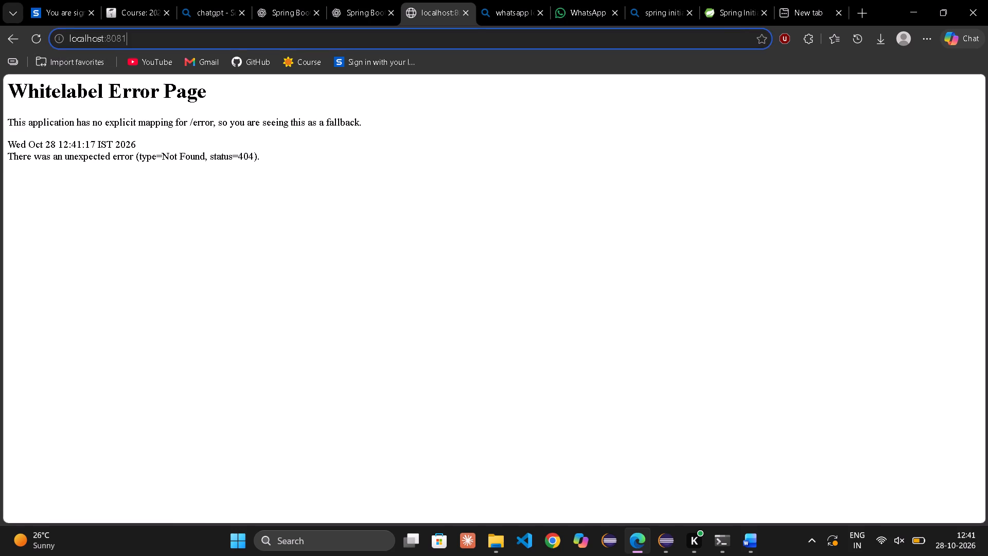
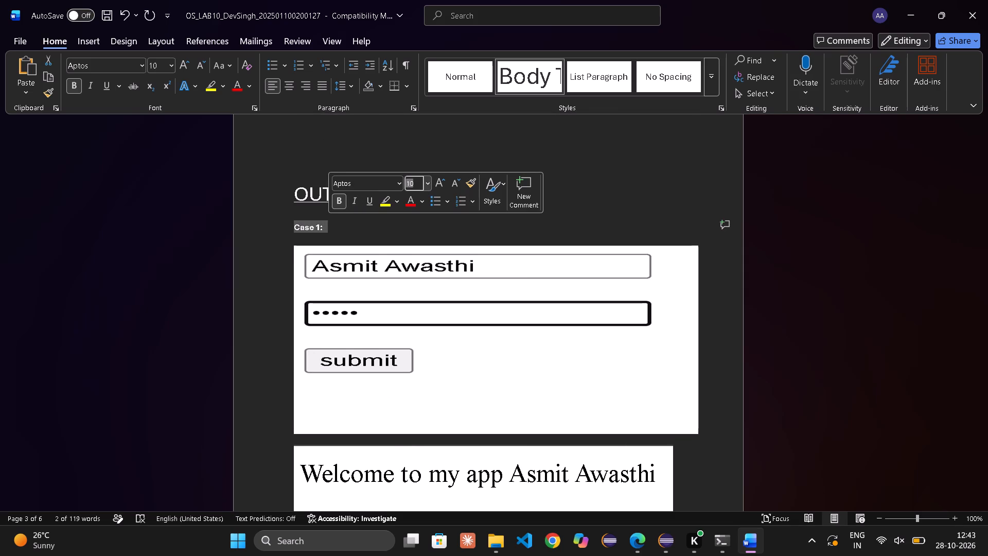
Set the font size of the "Case 1:" label to 16.
text(1+)
key(BackSpace)
key(6)
key(Return)
Add blank lines below the "Welcome to my app" screenshot and enter the label "Case2" there.
scroll(420, 181, down, 5)
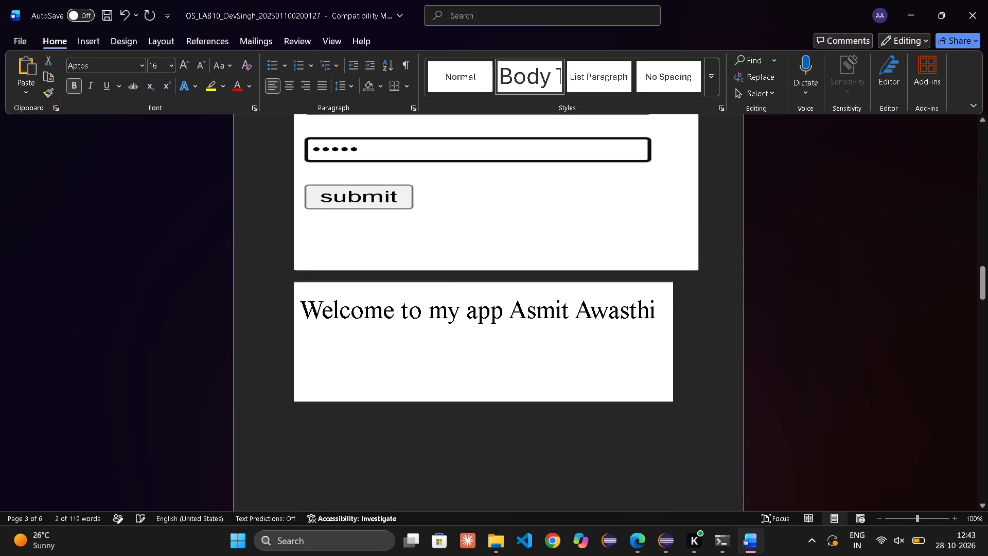
scroll(420, 181, down, 2)
click(315, 367)
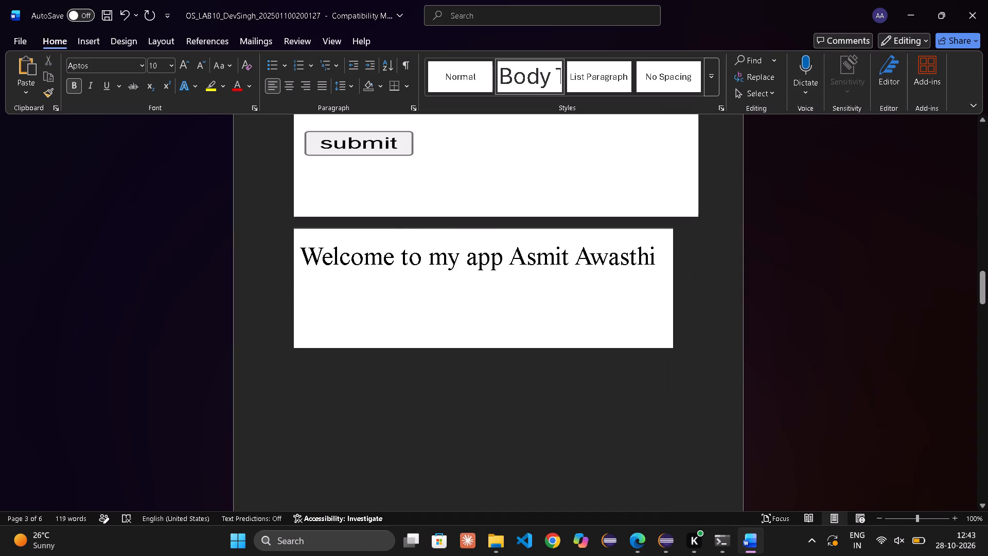
click(294, 379)
click(294, 379)
click(684, 345)
key(Return)
key(Return)
key(Return)
key(Return)
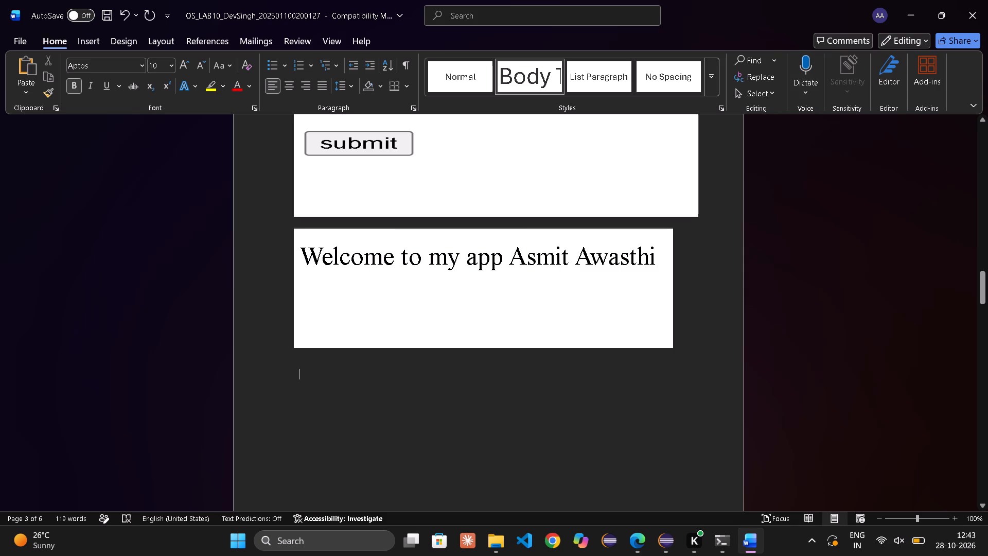
text(case2)
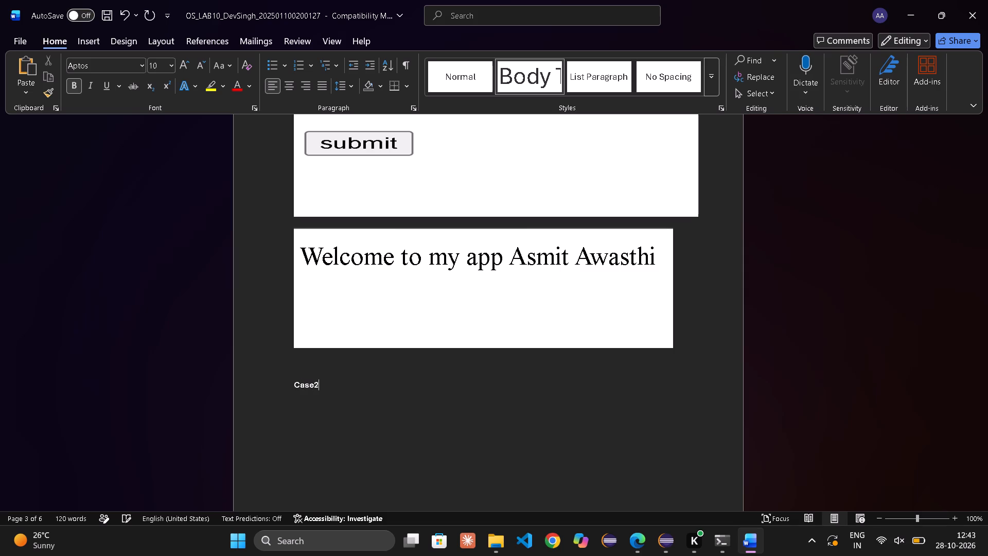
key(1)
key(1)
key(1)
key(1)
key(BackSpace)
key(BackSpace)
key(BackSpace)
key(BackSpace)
Correct the new label's spacing and add a colon so it reads "Case 2 :".
scroll(684, 345, up, 9)
scroll(684, 345, down, 6)
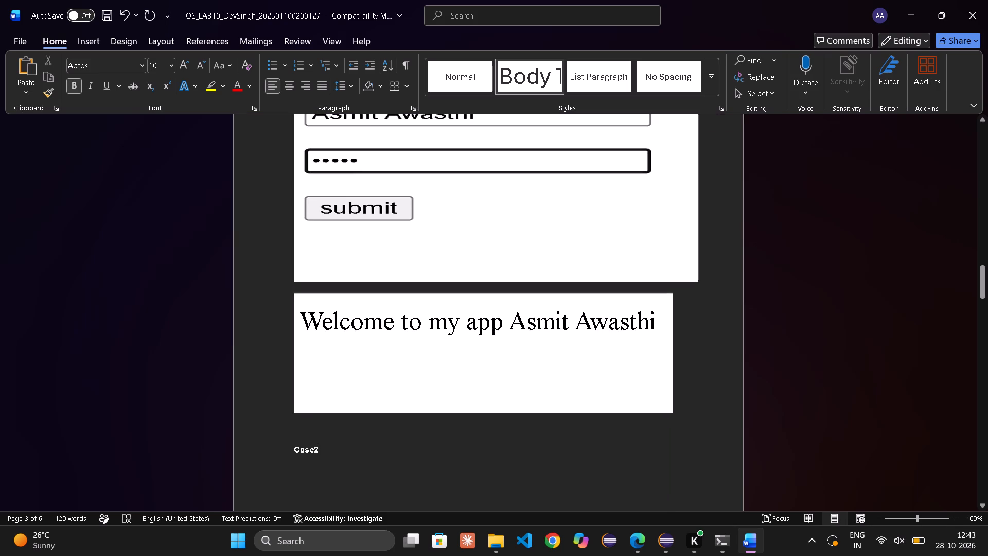
click(313, 452)
key(space)
key(space)
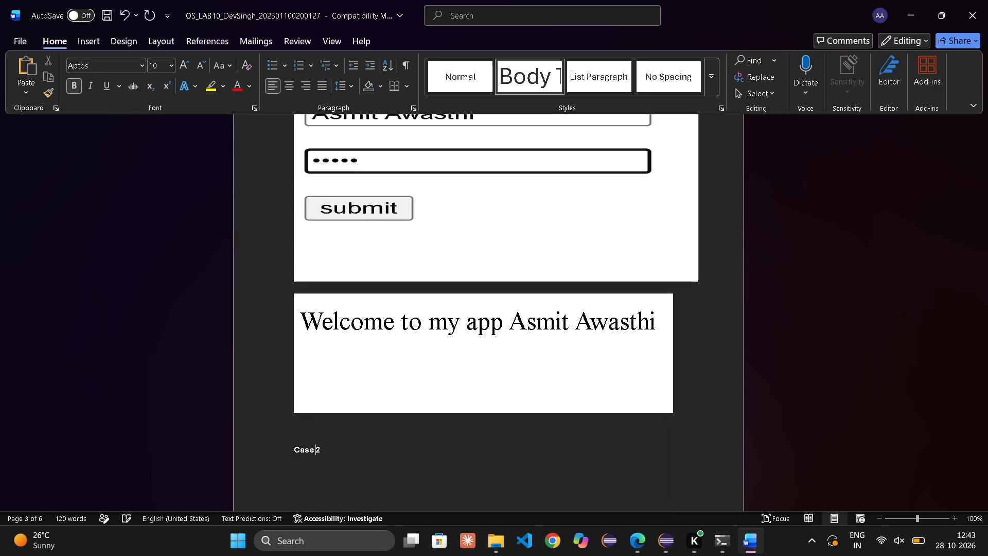
click(329, 449)
key(shift+colon)
Select the whole "Case 2 :" label line below the welcome screenshot.
click(307, 456)
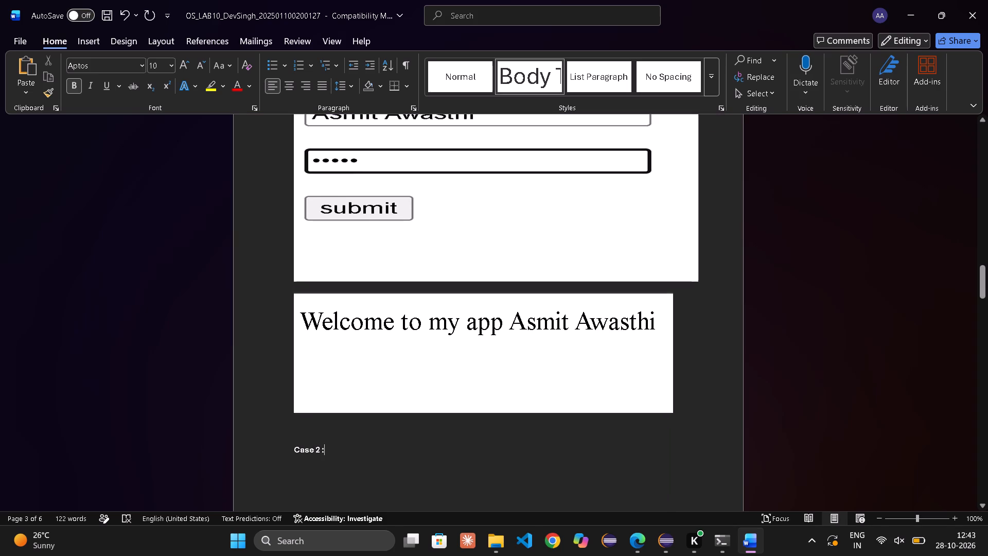
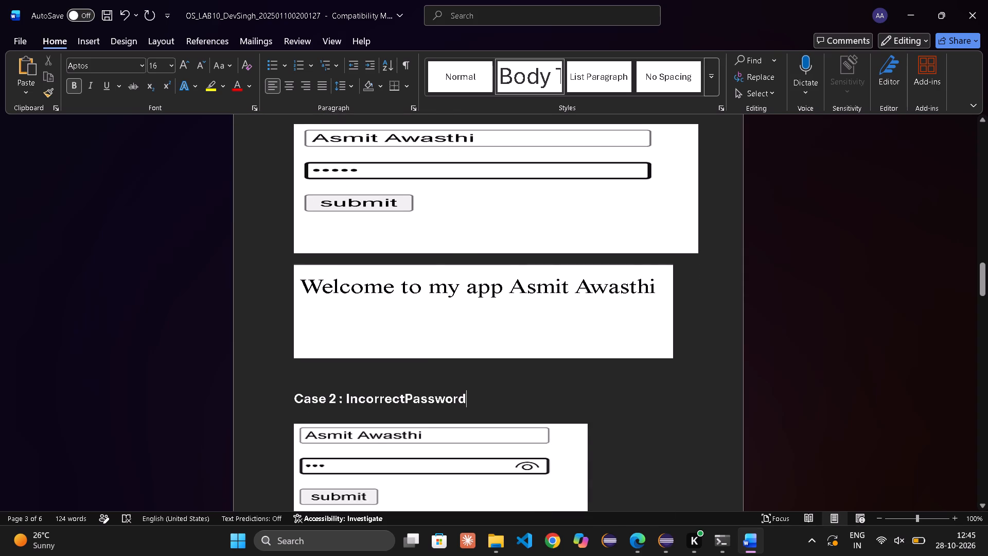
Export the lab report using Change File Type, opening the save dialog for a Word Document copy.
scroll(357, 410, down, 11)
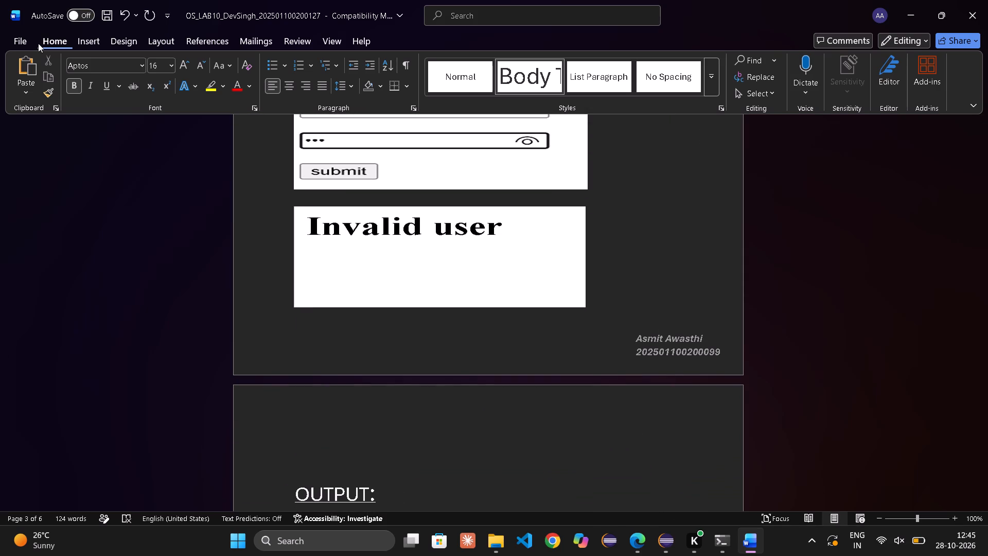
click(21, 34)
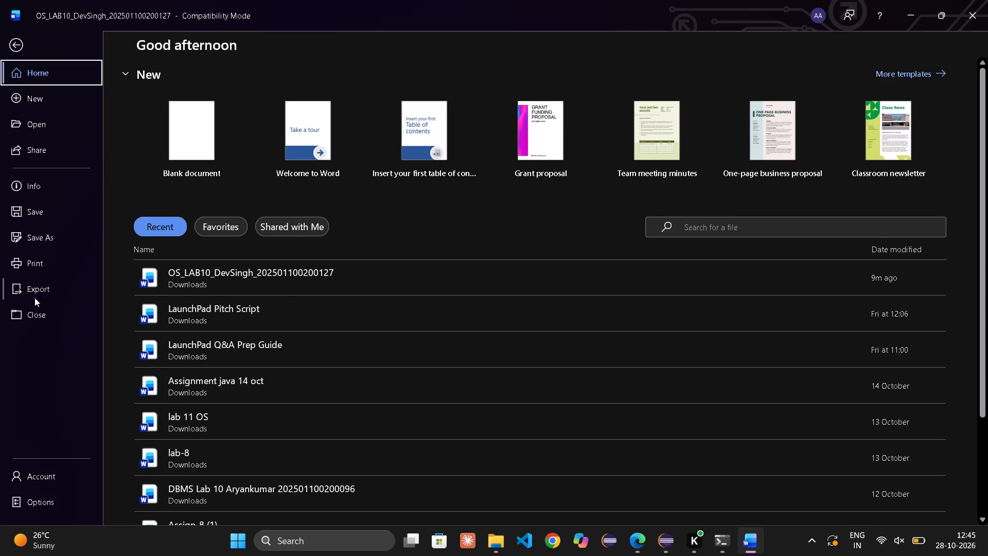
click(40, 288)
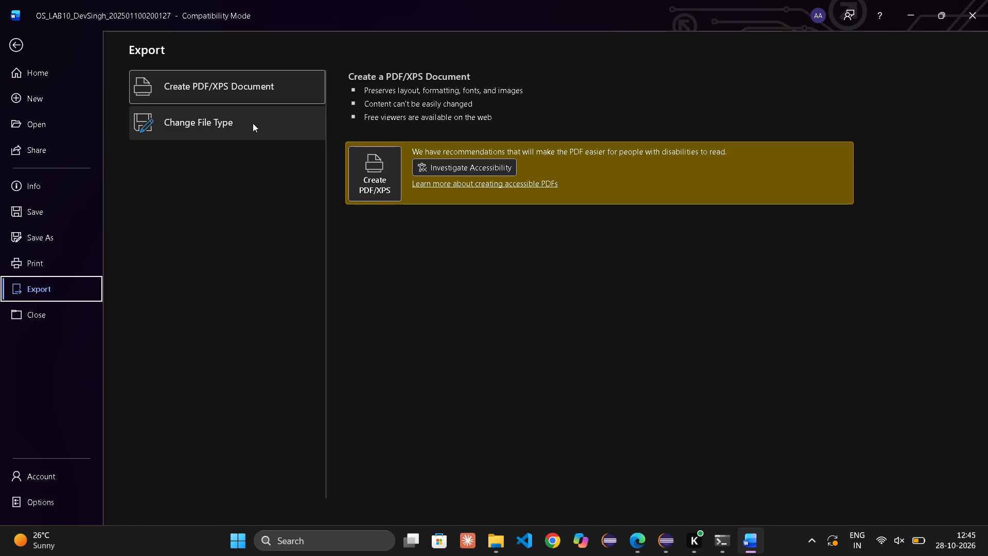
click(253, 124)
click(382, 298)
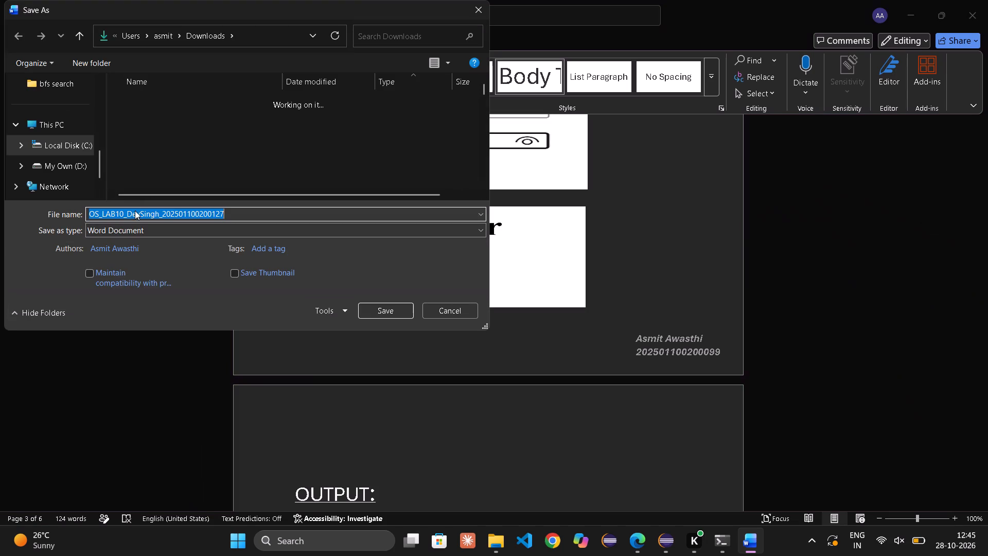
Enter "lab 28/10/26" as the report's file name and set the save format to PDF.
key(BackSpace)
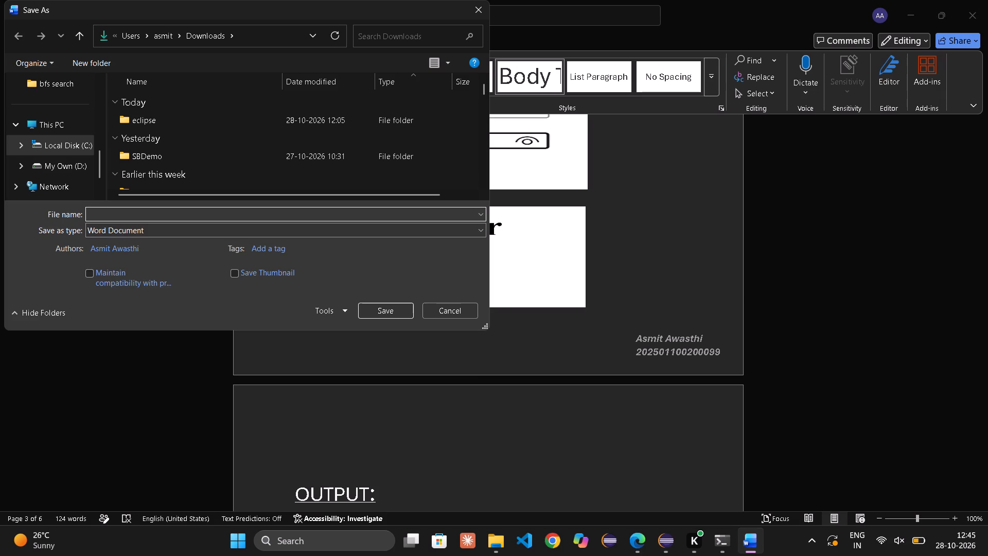
text(la)
key(b)
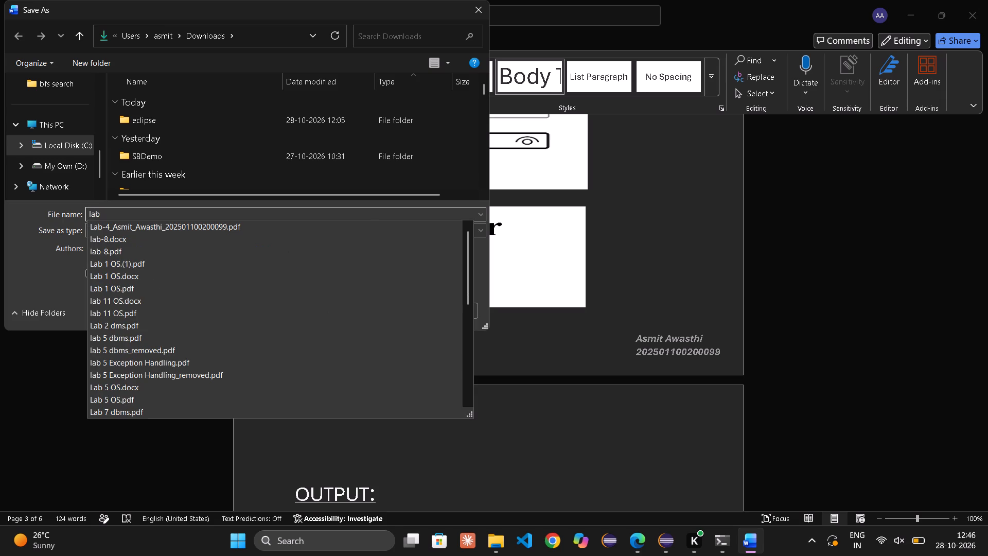
key(space)
text(28/10)
text(/2)
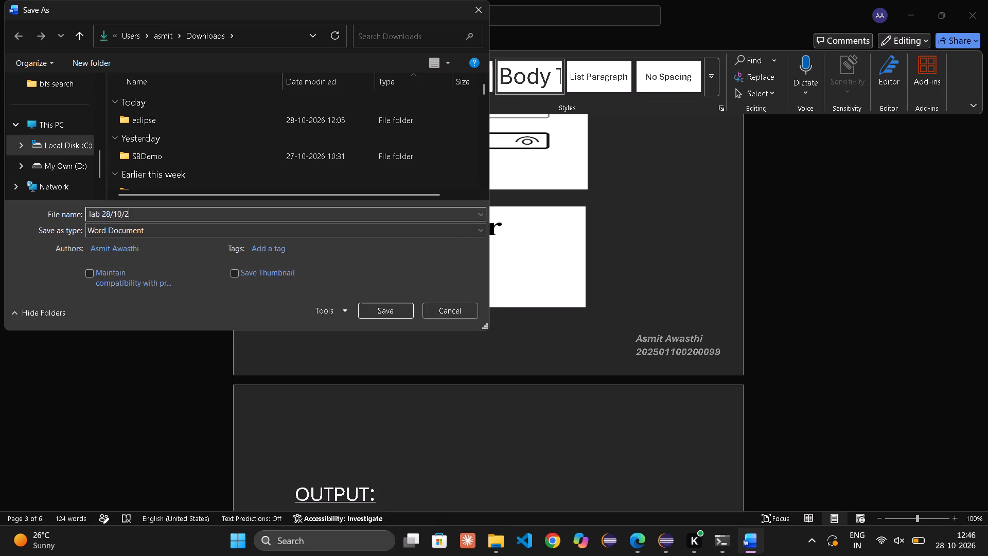
key(6)
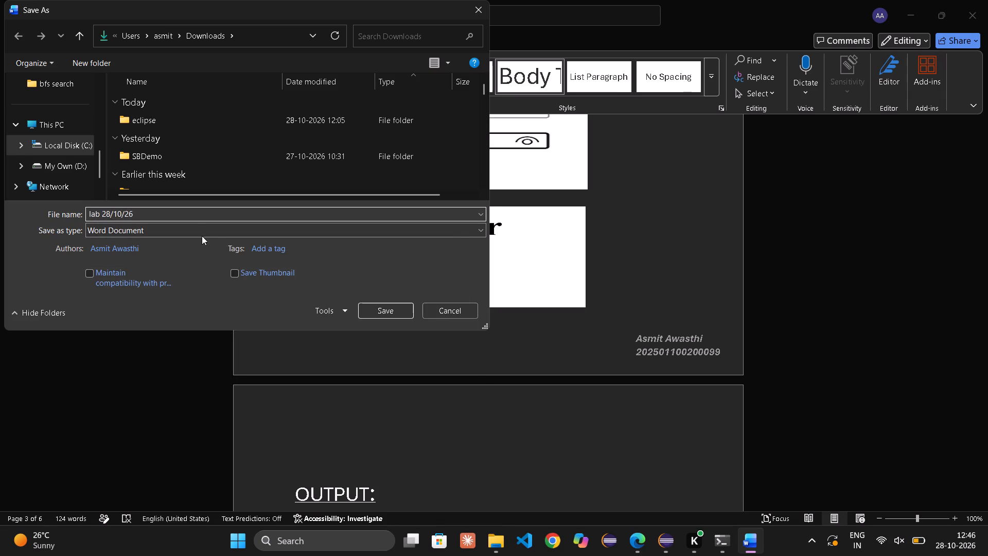
click(202, 236)
click(127, 305)
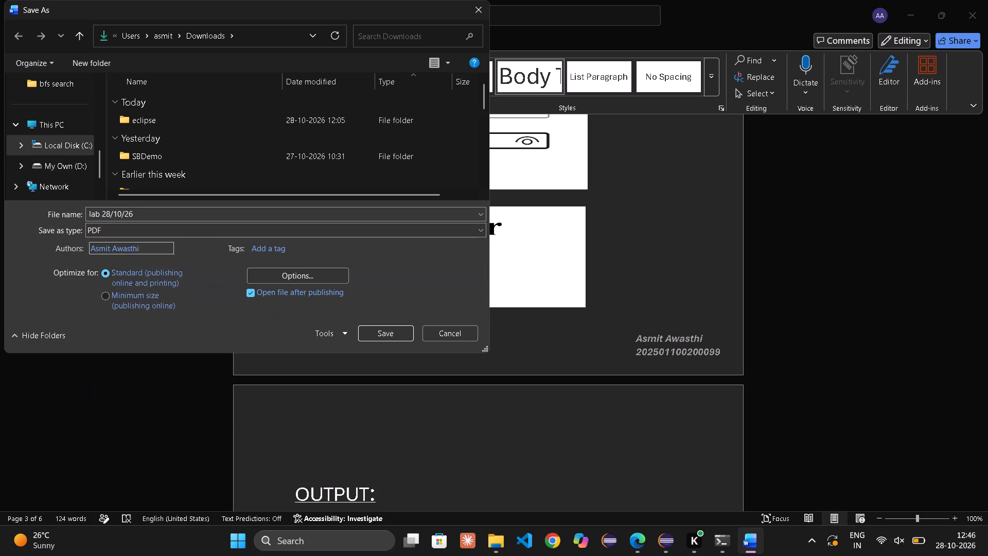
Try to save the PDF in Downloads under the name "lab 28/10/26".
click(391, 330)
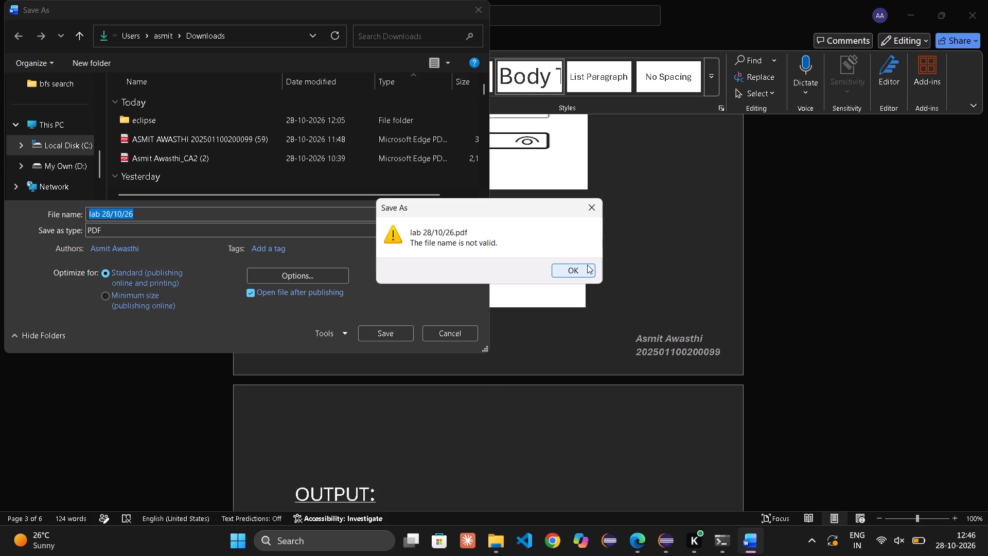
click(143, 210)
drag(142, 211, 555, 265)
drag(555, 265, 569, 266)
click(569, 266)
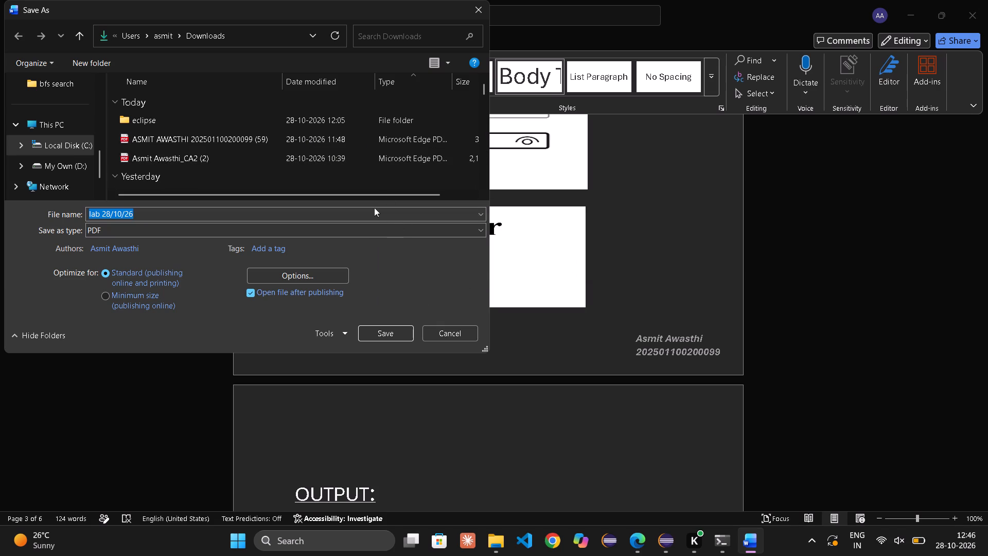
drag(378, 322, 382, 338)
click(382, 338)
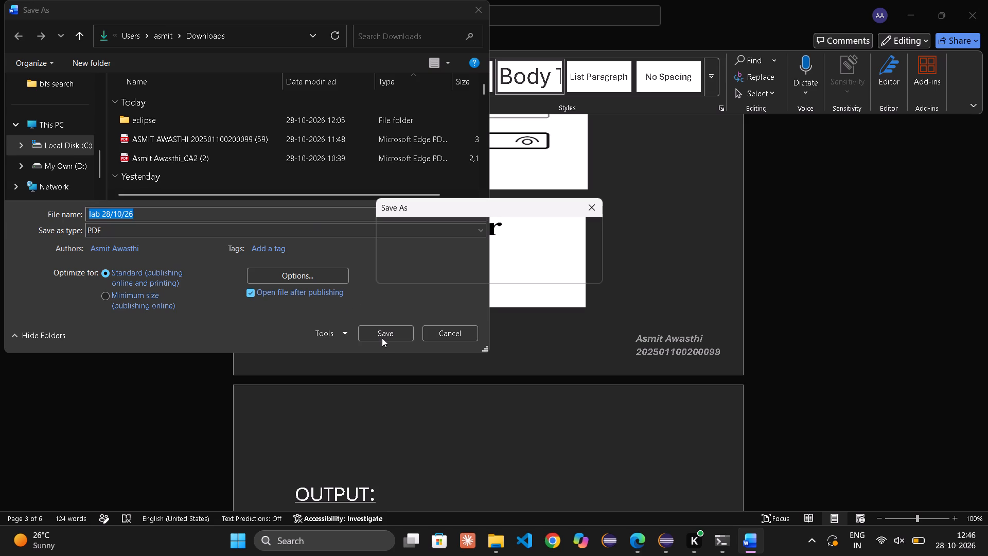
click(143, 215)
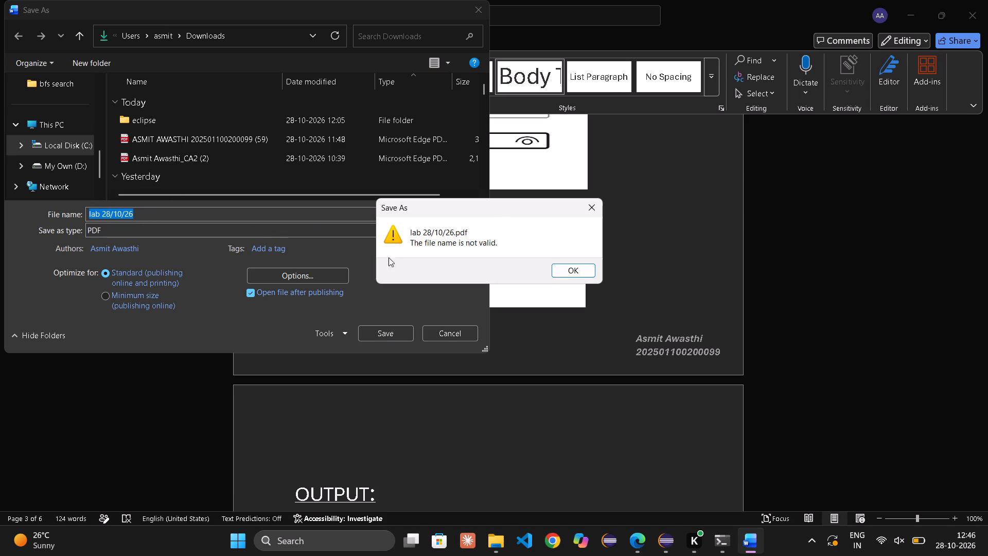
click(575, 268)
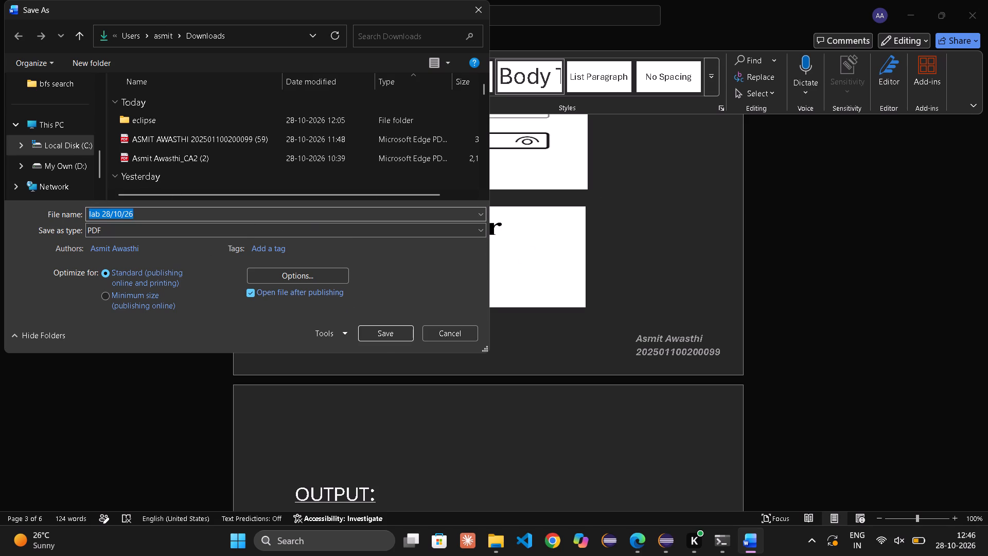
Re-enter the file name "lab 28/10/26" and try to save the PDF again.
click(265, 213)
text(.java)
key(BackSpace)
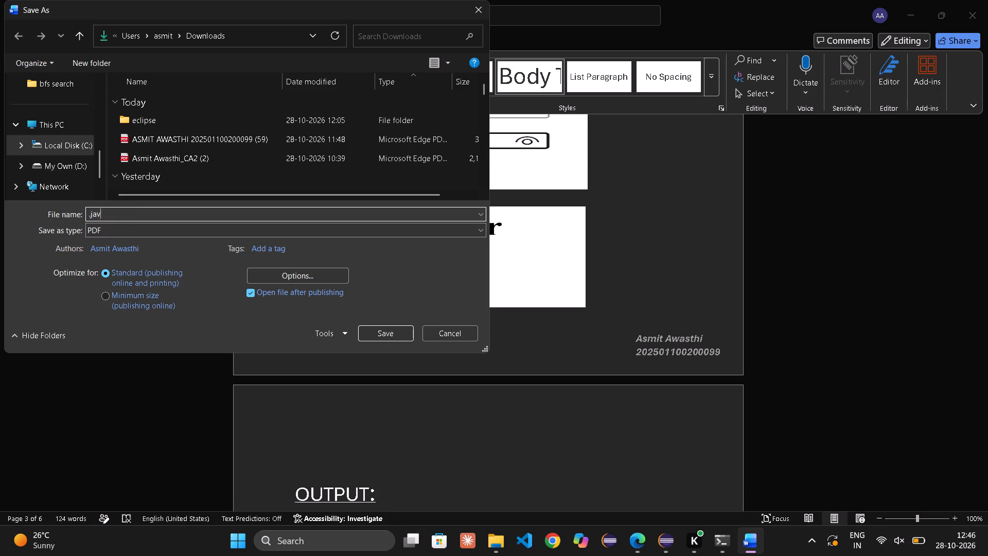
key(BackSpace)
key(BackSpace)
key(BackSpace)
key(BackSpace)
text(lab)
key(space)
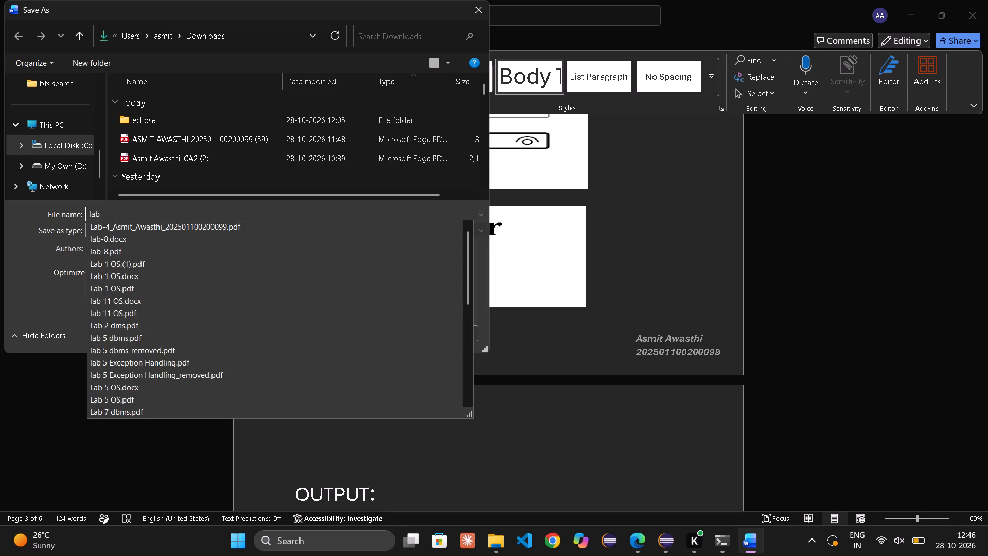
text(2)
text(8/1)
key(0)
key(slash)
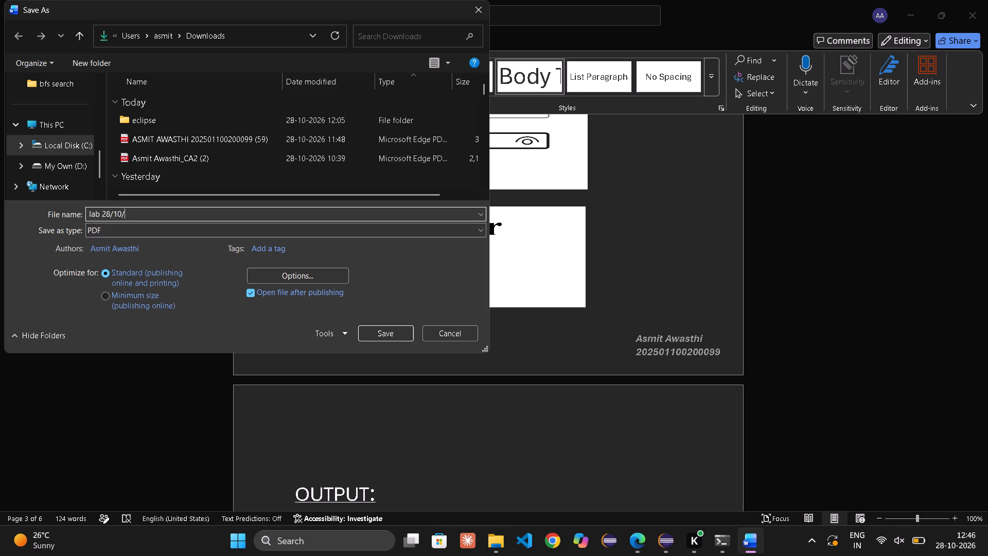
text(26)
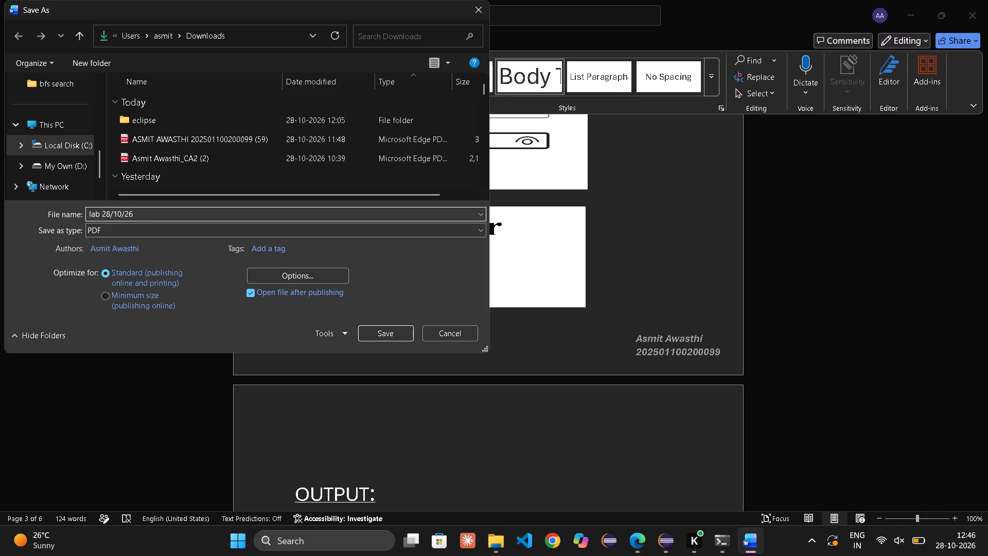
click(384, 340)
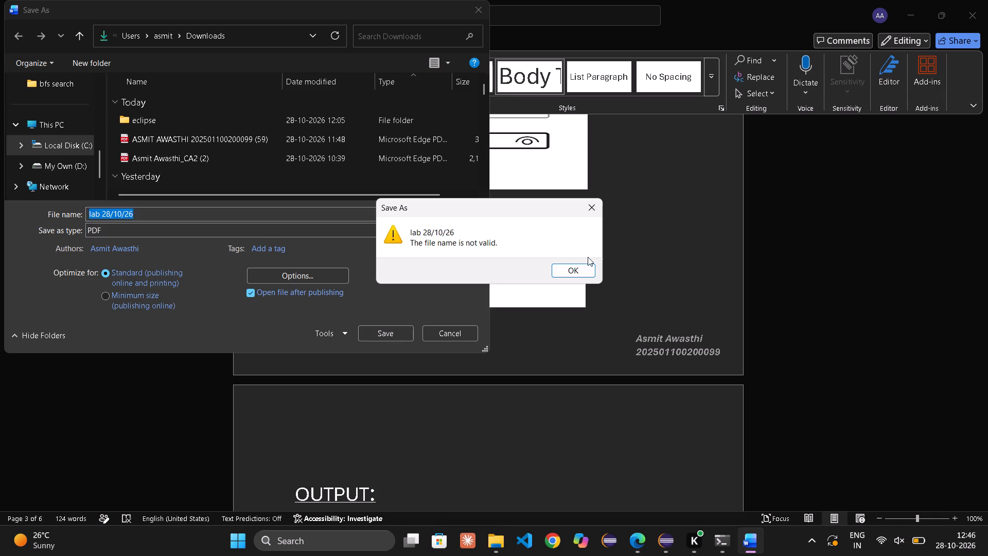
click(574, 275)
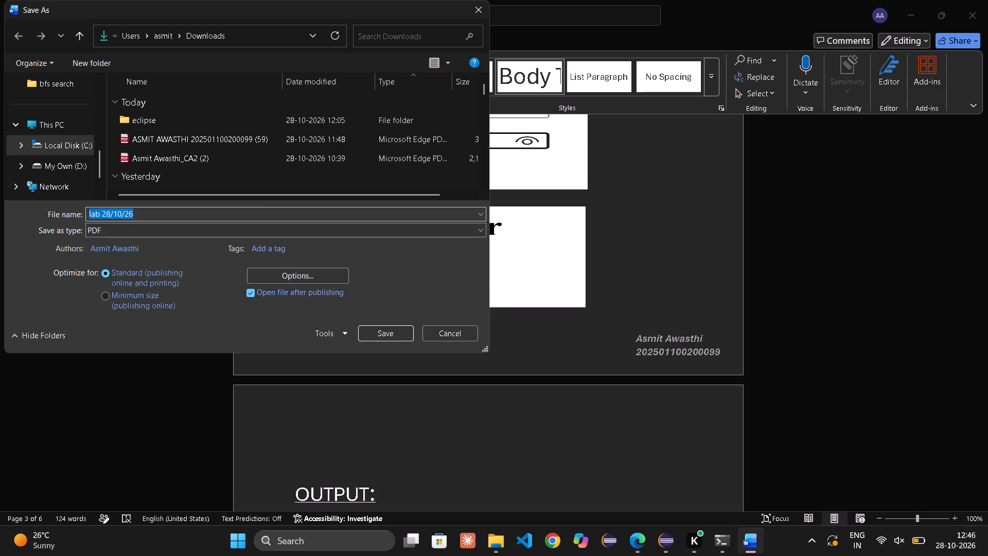
Save the report as a PDF named "spingboot_java" in Downloads.
click(260, 208)
text(_java)
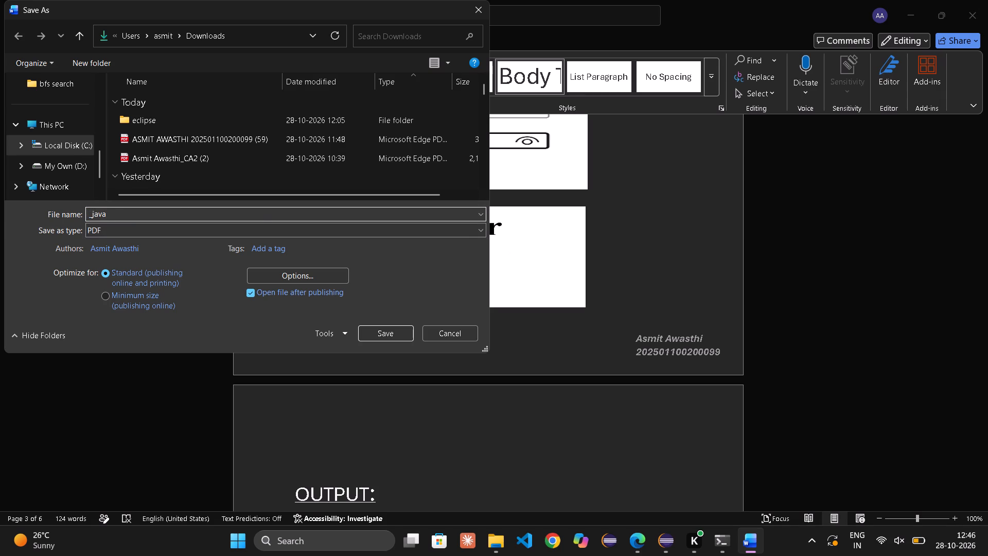
click(89, 214)
text(st)
key(BackSpace)
text(pingboot)
click(385, 328)
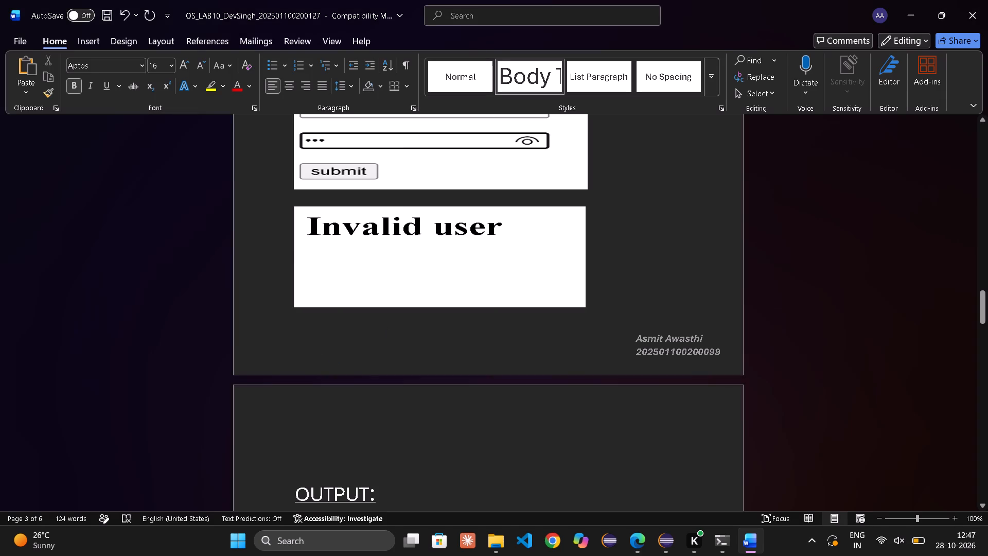
In a new Edge tab, search for "remove pages from pdf" and open iLovePDF's page-removal tool.
scroll(544, 345, down, 7)
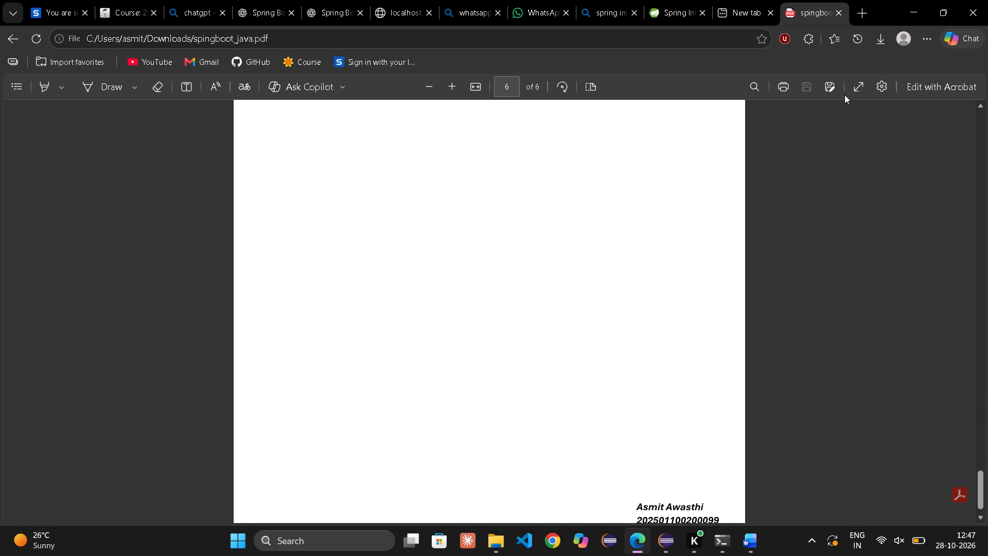
click(867, 2)
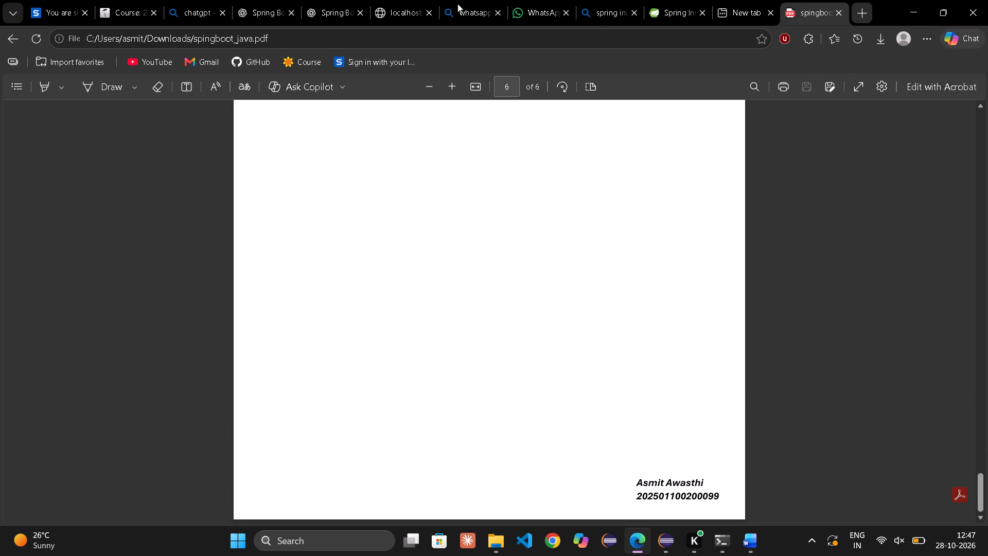
click(270, 32)
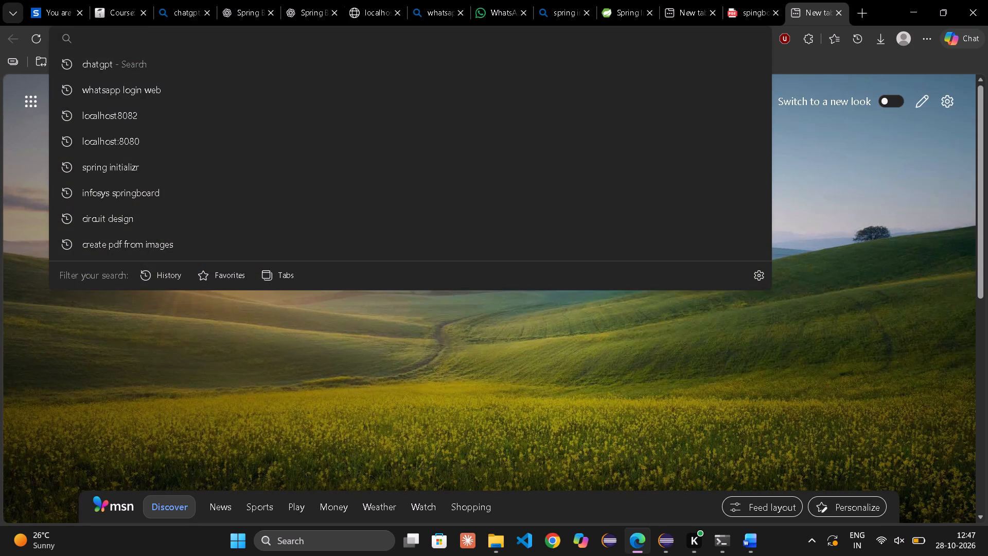
text(remove)
key(space)
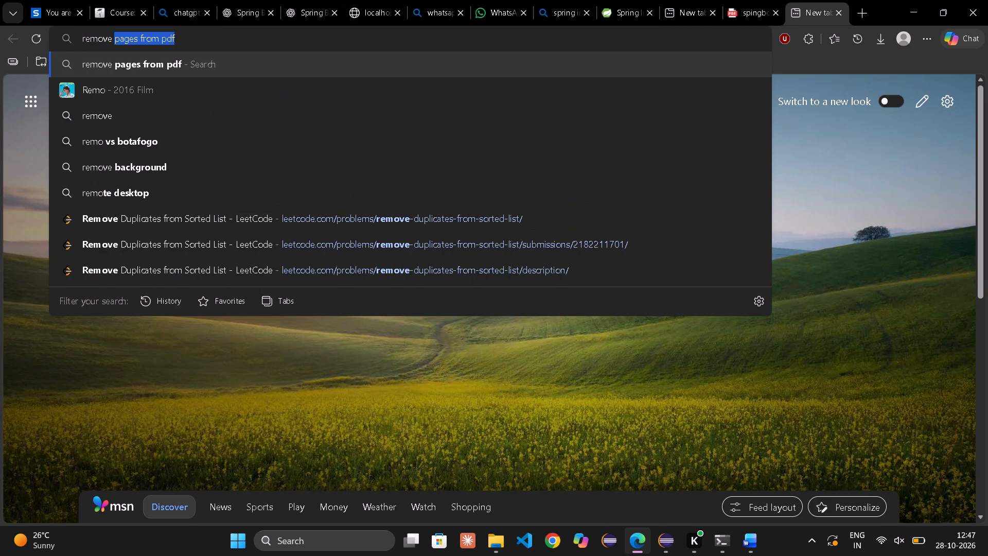
click(128, 64)
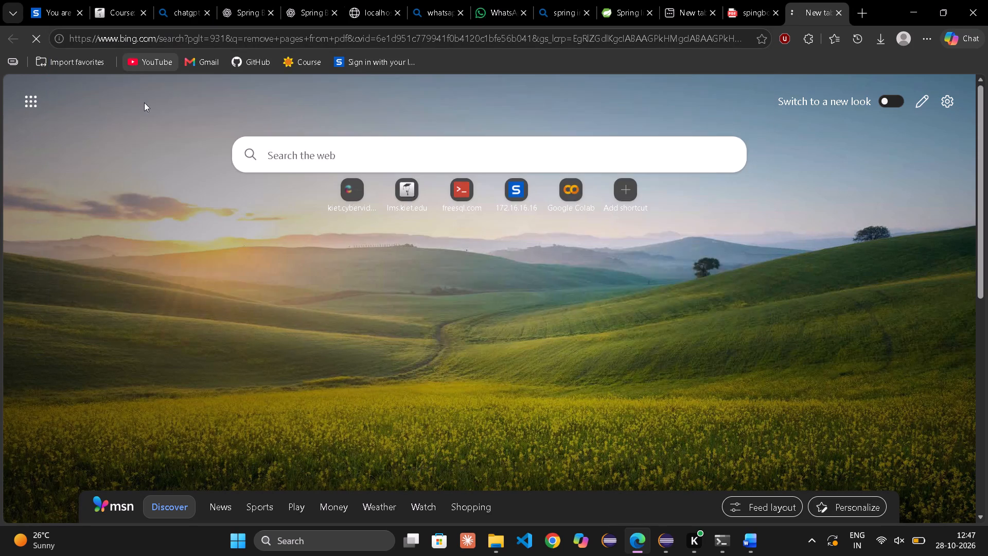
click(147, 224)
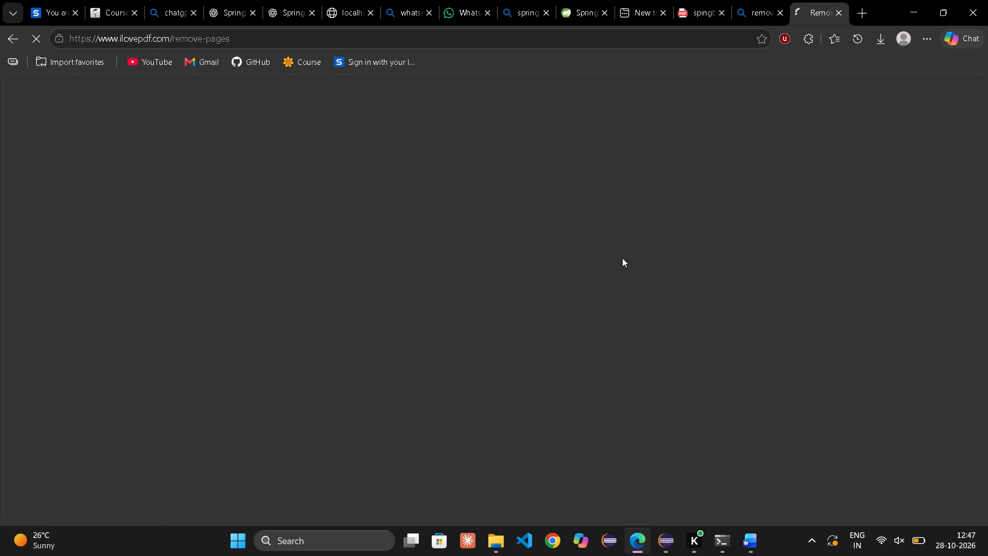
Upload the spingboot_java PDF from Downloads to the page-removal tool.
click(479, 242)
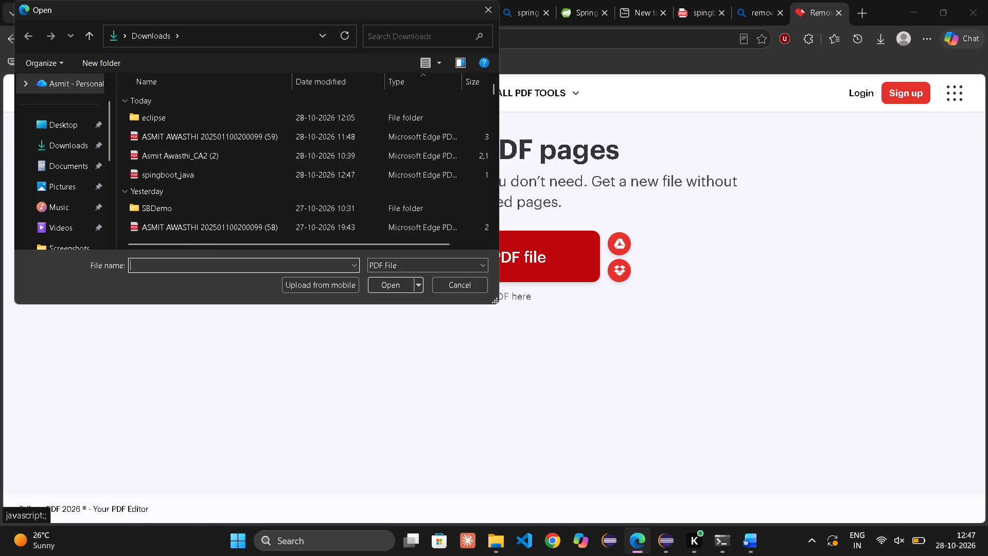
click(207, 179)
key(Return)
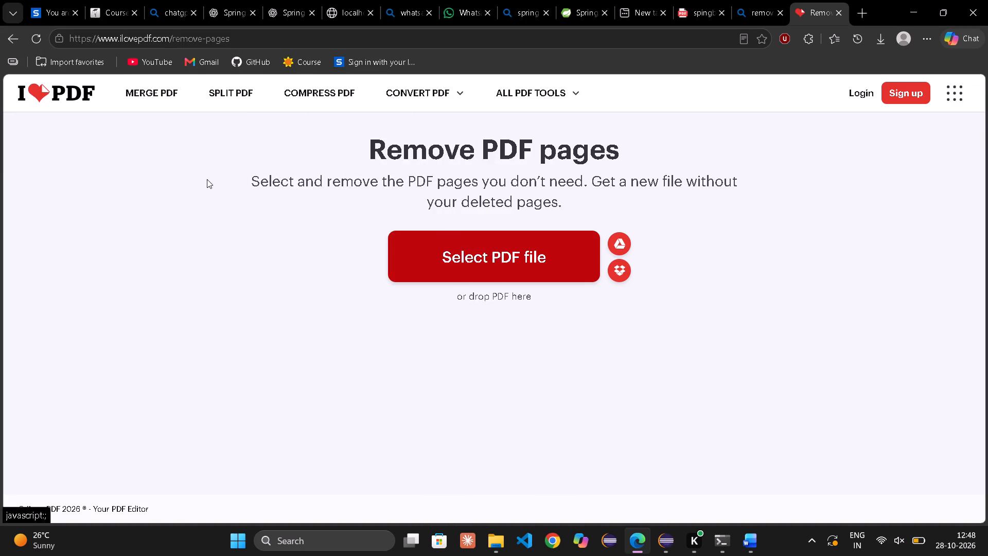
Remove pages 4 to 6 from the uploaded PDF and download the resulting file.
click(341, 420)
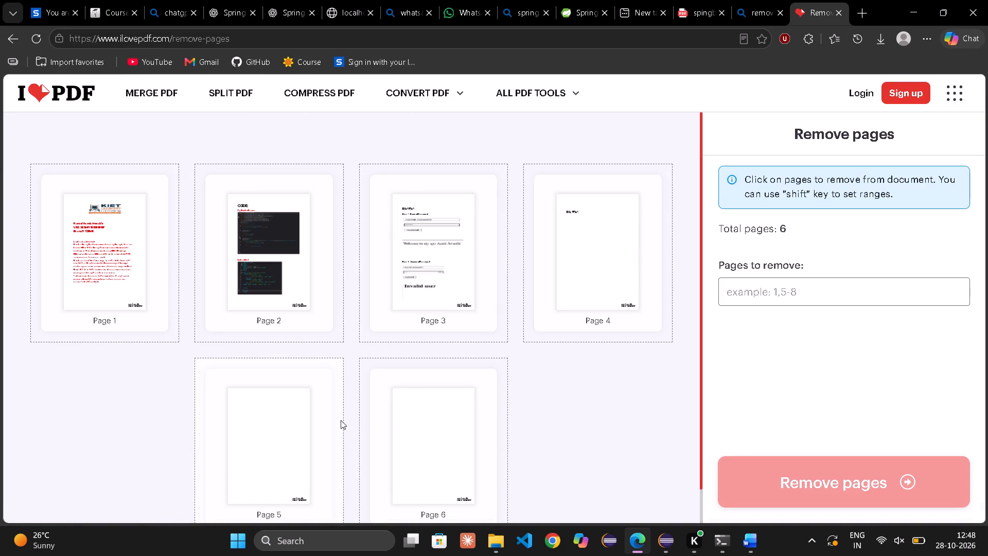
click(420, 414)
click(588, 229)
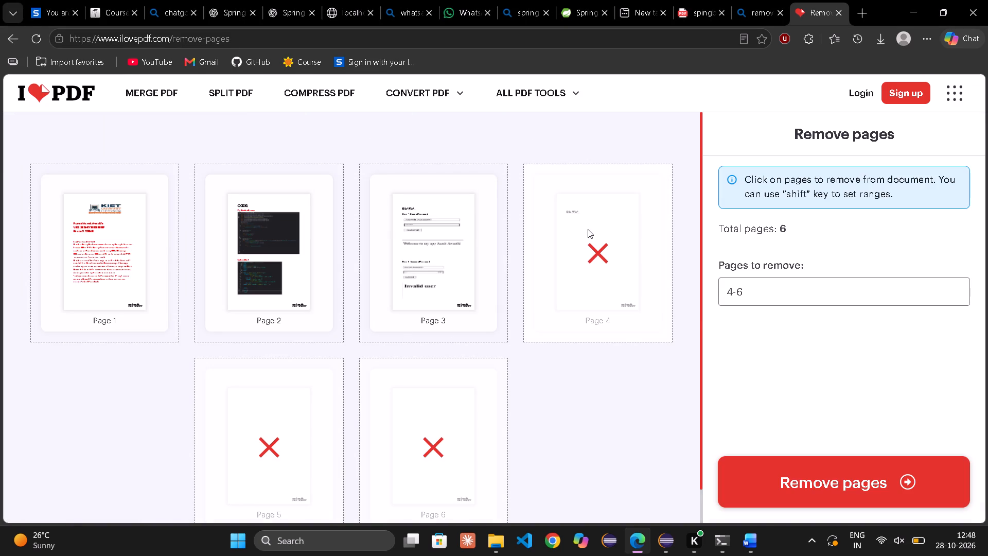
click(764, 481)
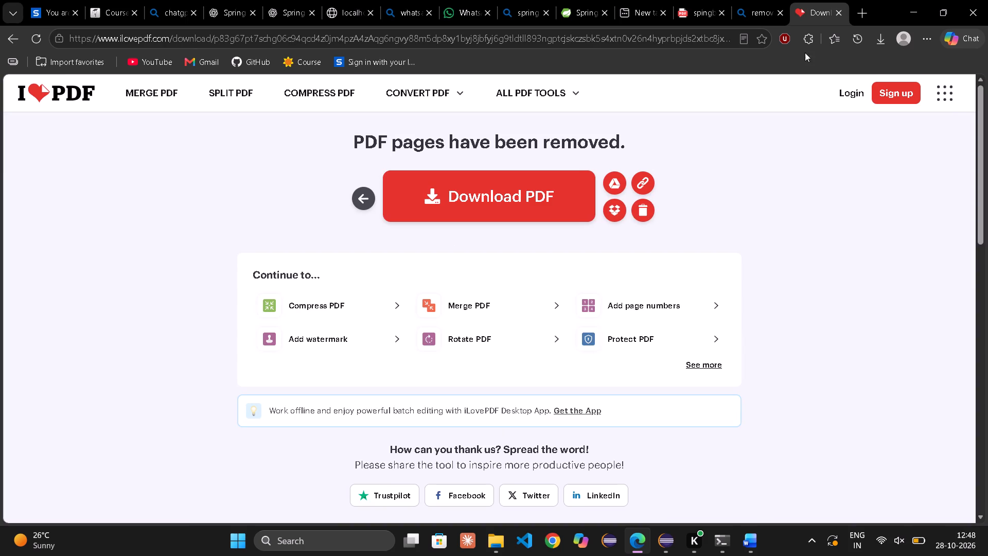
click(528, 189)
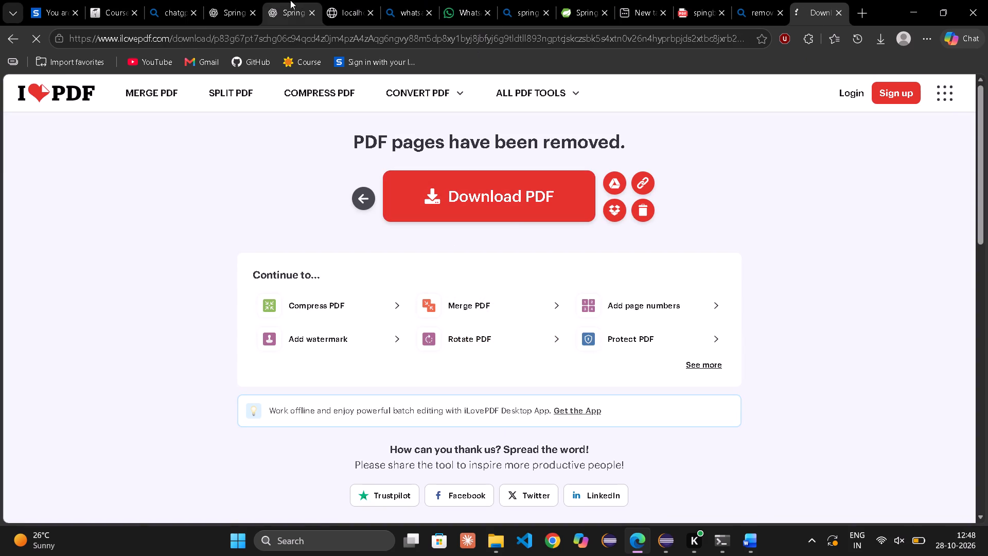
On the course page, start a submission for Assignment_28_10_2026 and tick the statement that it is own work.
click(123, 0)
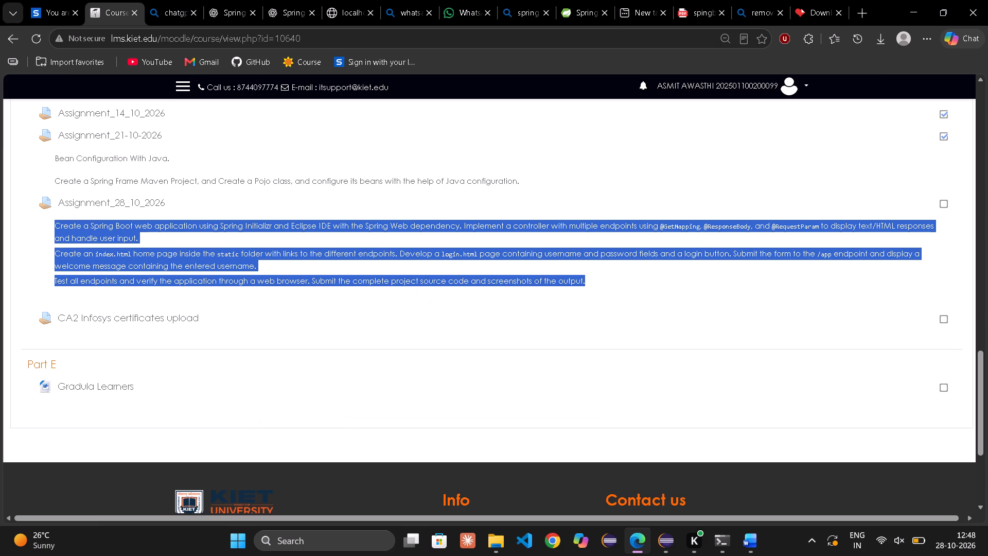
click(600, 342)
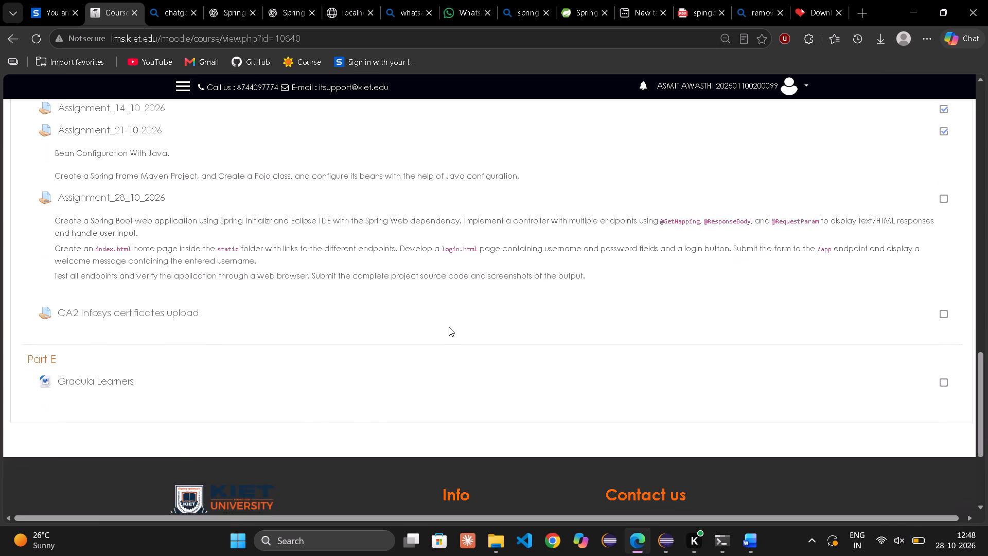
click(156, 249)
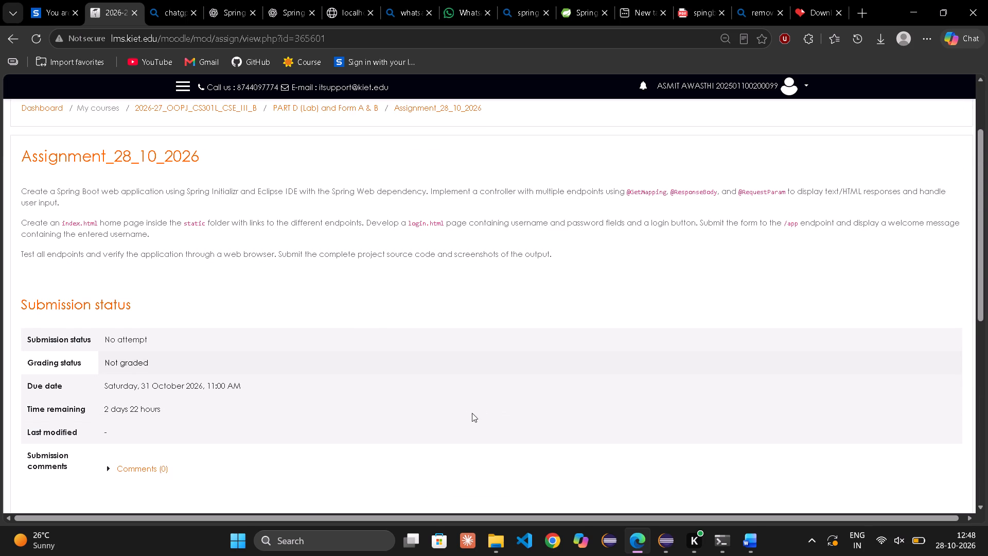
click(499, 398)
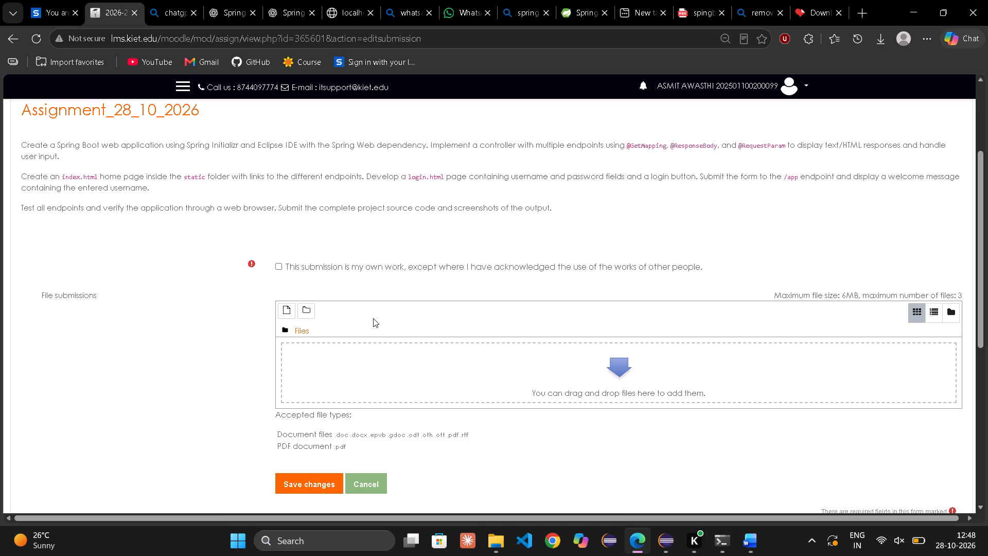
click(282, 268)
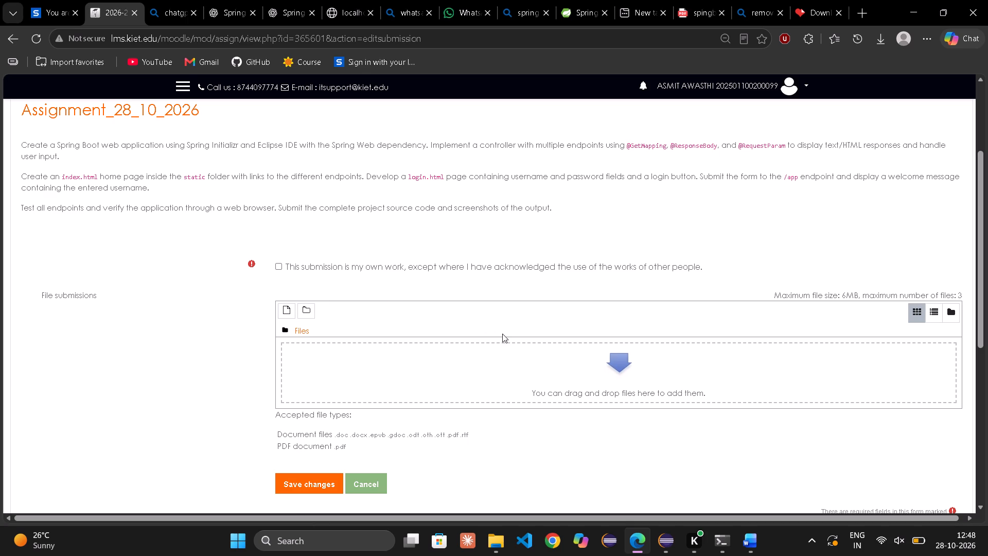
click(275, 264)
Choose spingboot_java_removed from Downloads as the submission attachment and copy the author field's text into its save-as name.
click(557, 366)
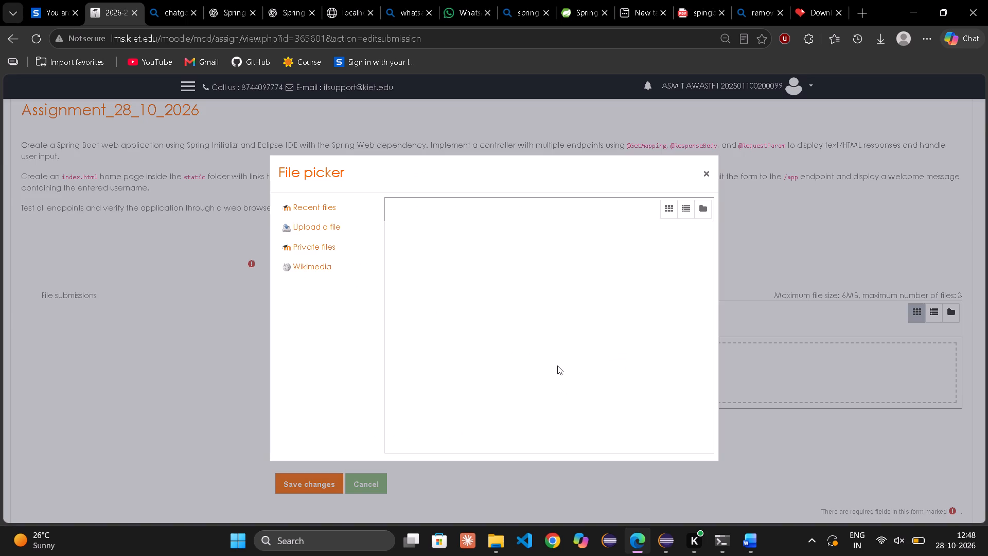
click(414, 263)
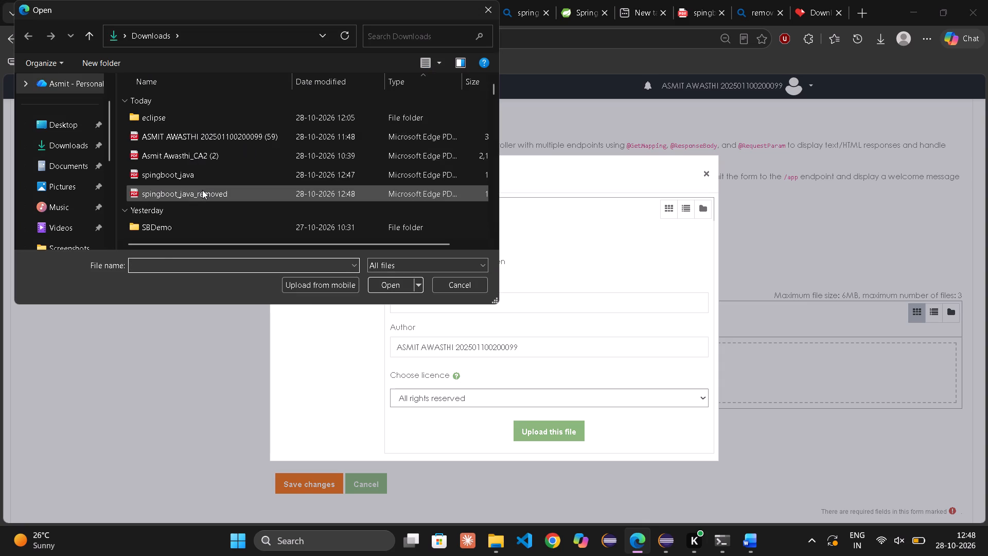
click(202, 190)
key(Return)
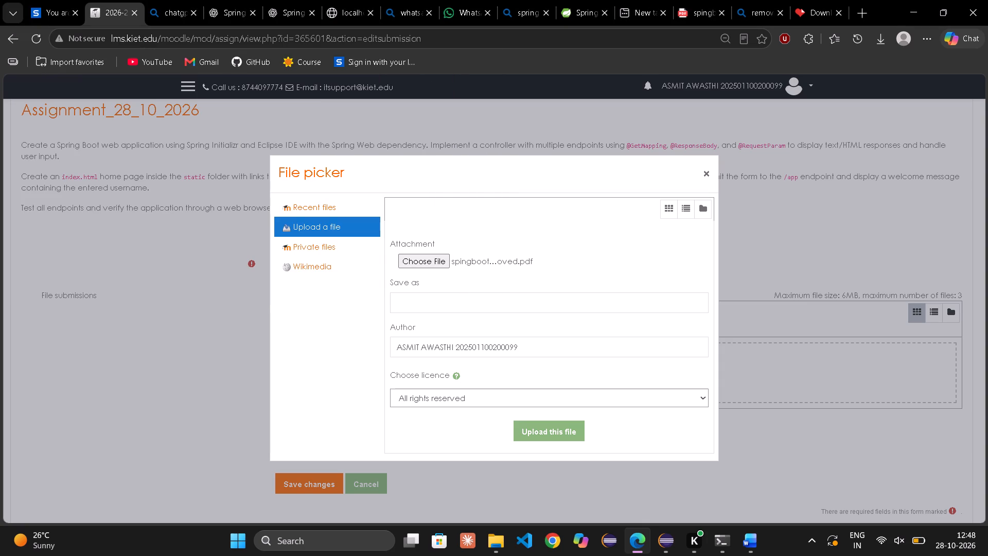
triple_click(474, 343)
right_click(474, 343)
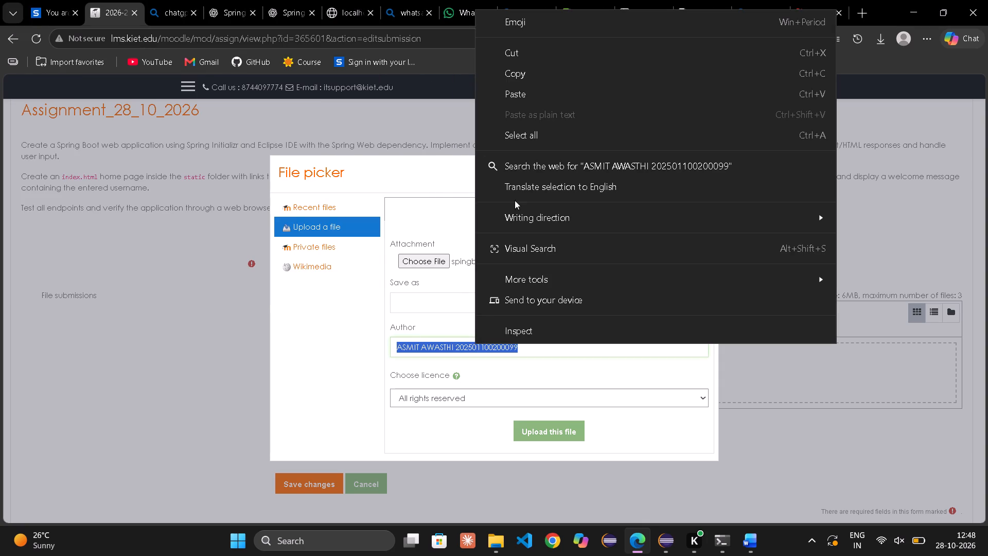
click(523, 69)
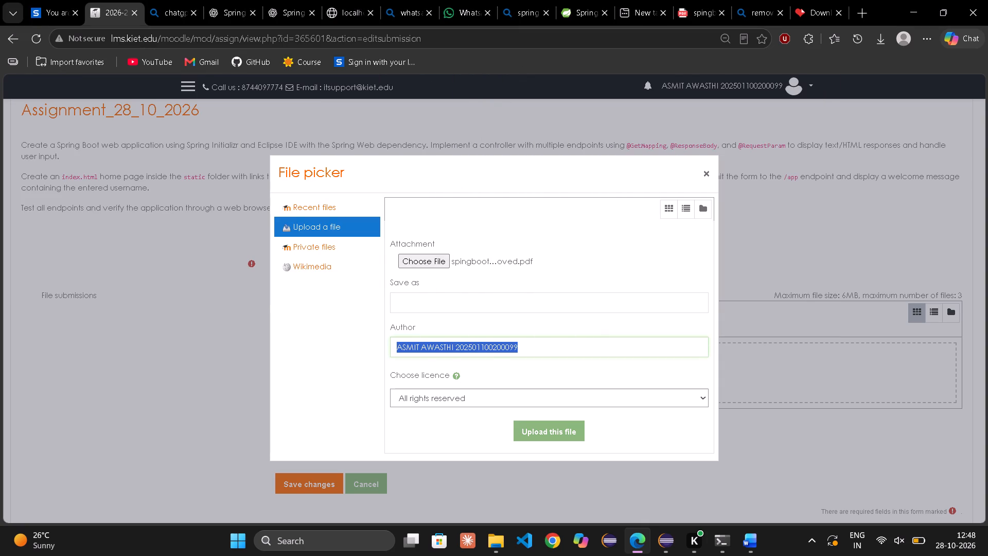
click(421, 304)
key(shift+Insert)
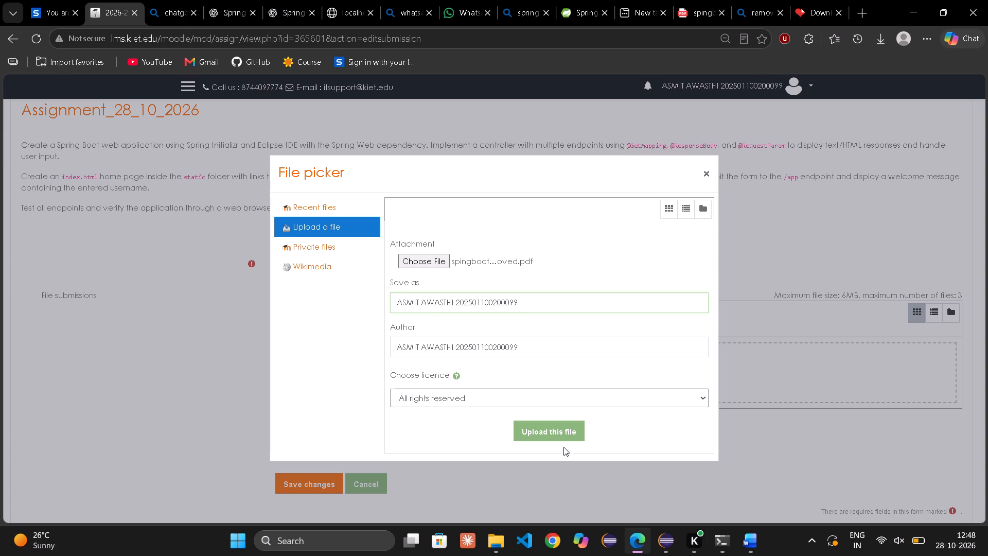
Upload the chosen PDF to the assignment's file submissions and save the submission.
click(556, 430)
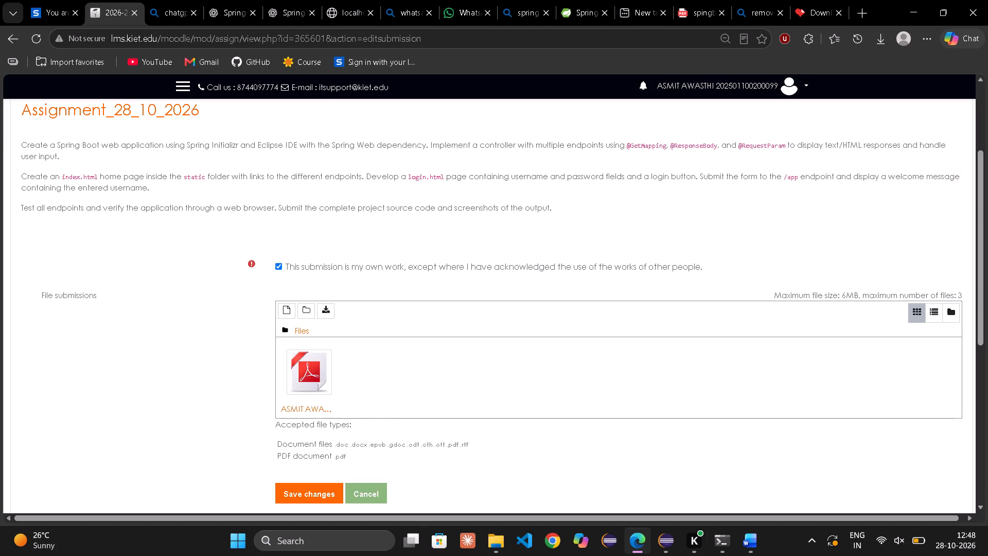
click(318, 402)
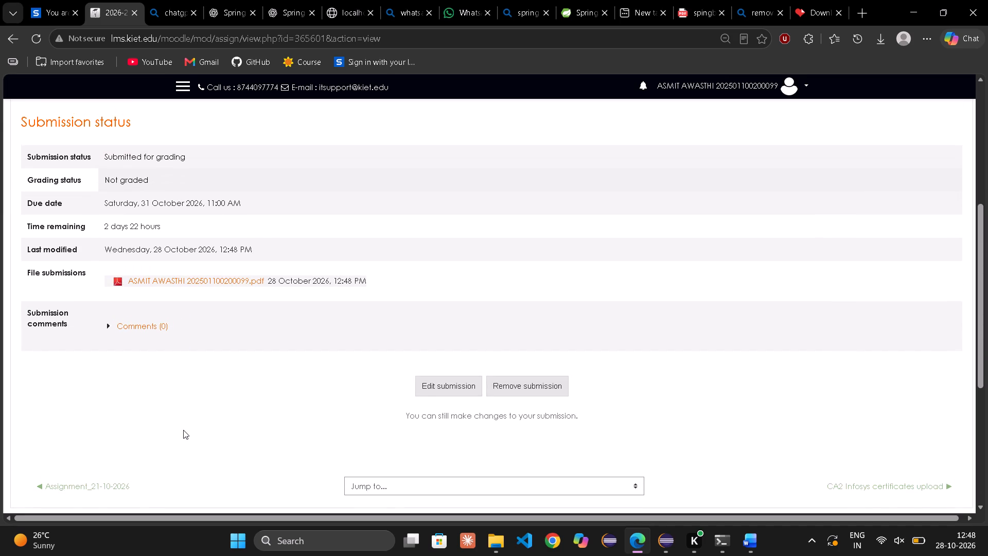
Download the submitted PDF from the submission status page and open it to check its pages.
click(213, 285)
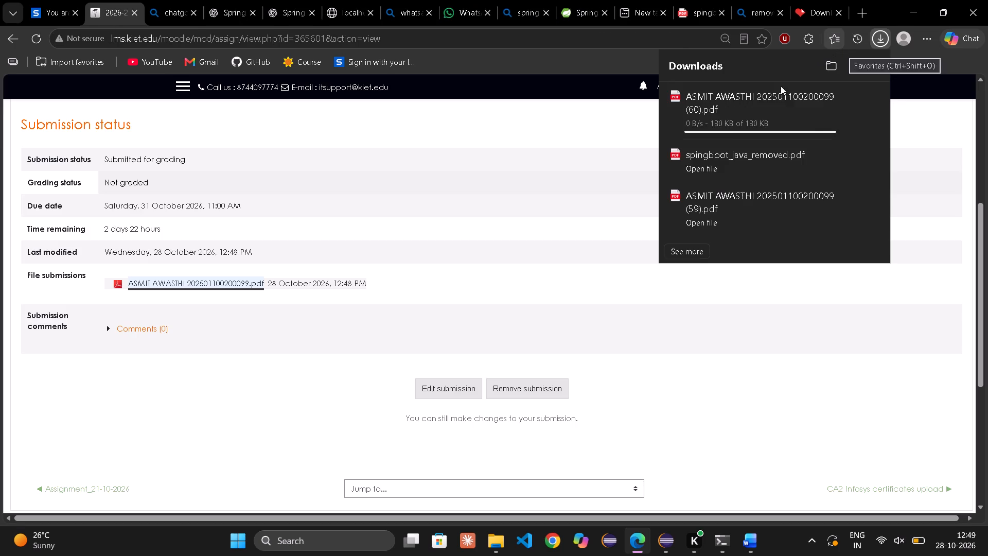
click(702, 124)
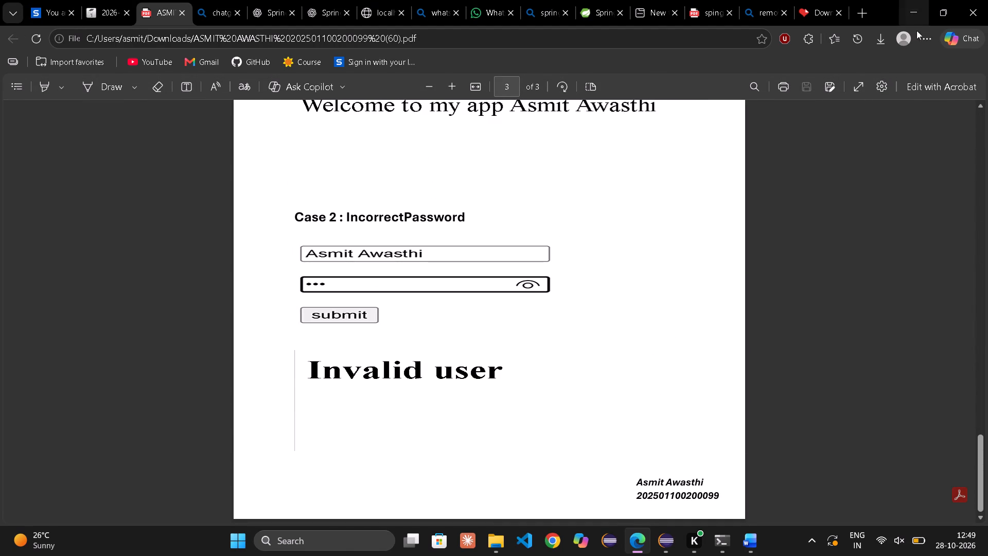
Close the page-removal tool's download page.
click(838, 13)
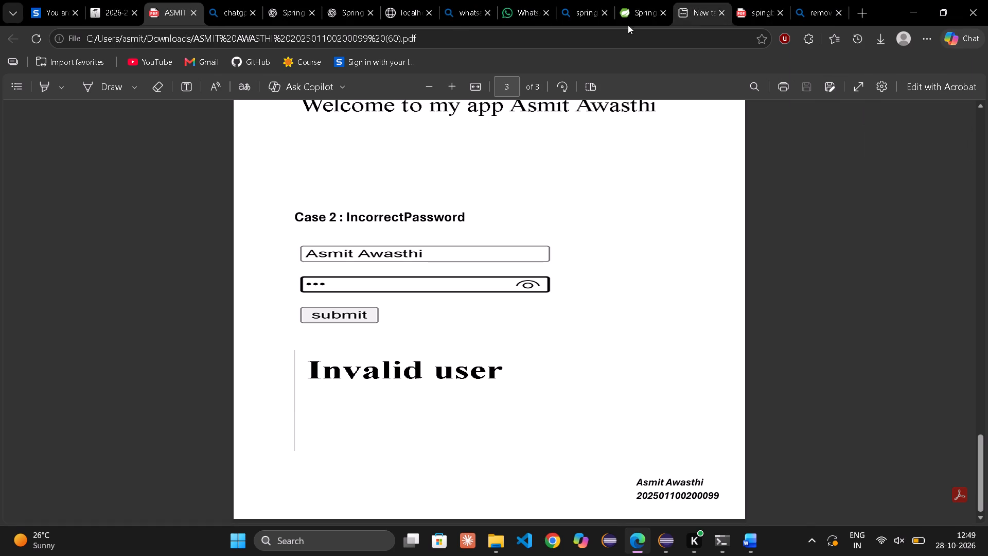
Return to the assignment page and open the course's PART D (Lab) and Form A & B section.
click(108, 7)
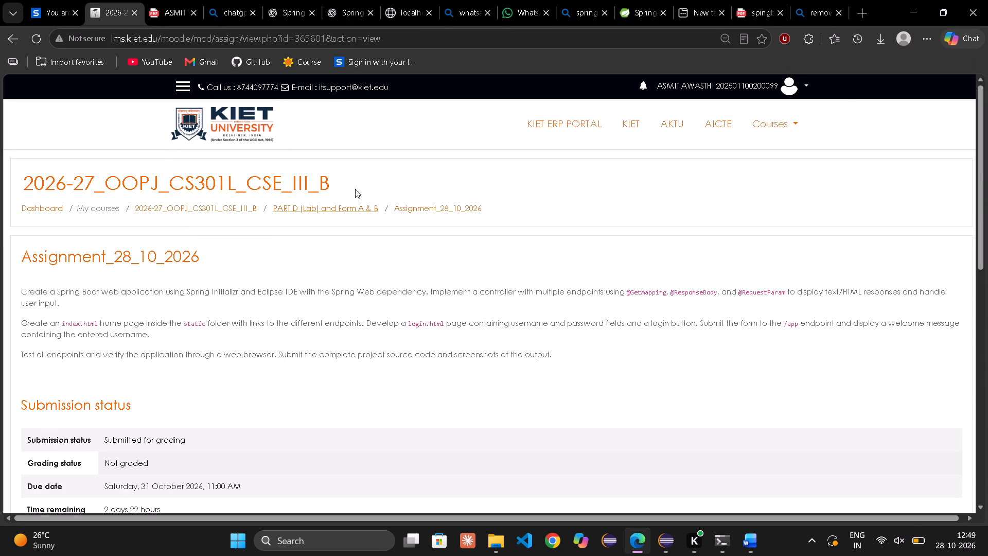
click(334, 205)
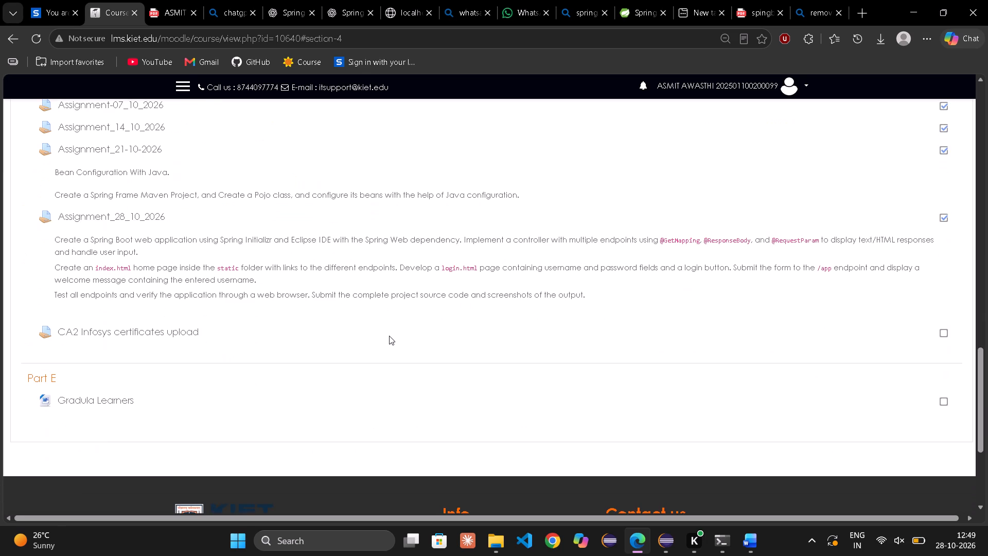
Open the CA2 Infosys certificates upload assignment from the course page.
click(153, 334)
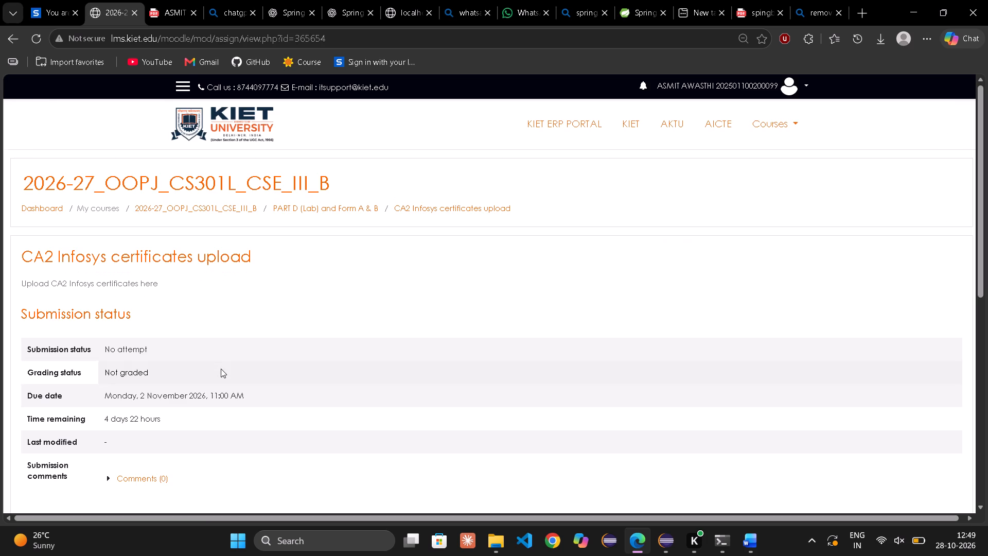
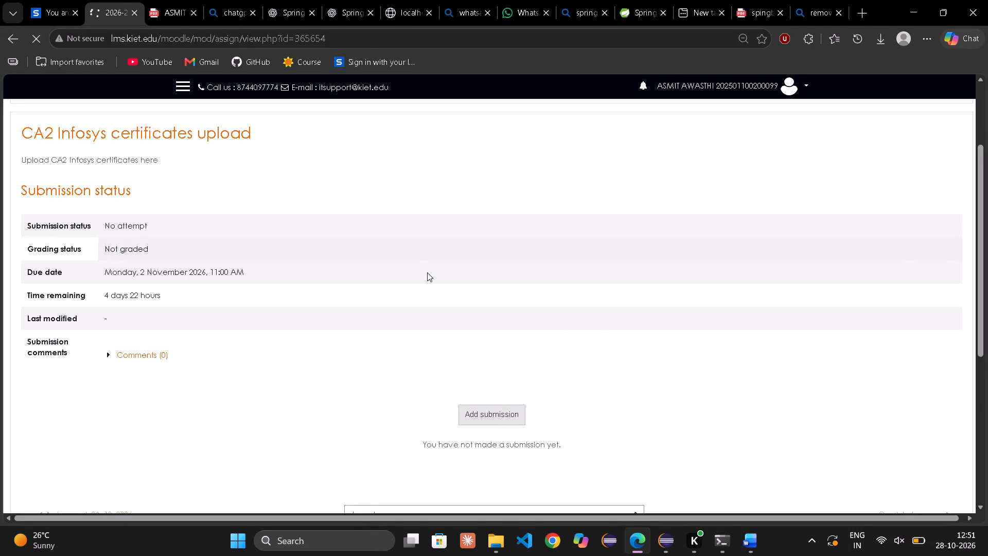
Tick the statement that the CA2 Infosys certificates submission is own work.
click(277, 316)
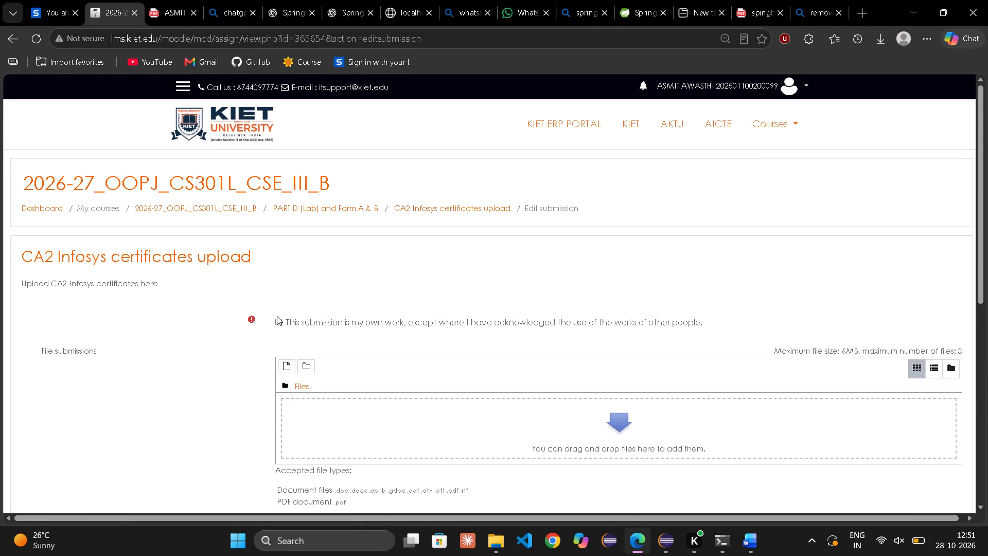
click(277, 321)
Upload TechA java developer certification from Downloads to the file submissions, using the author field's text as its save-as name.
click(622, 418)
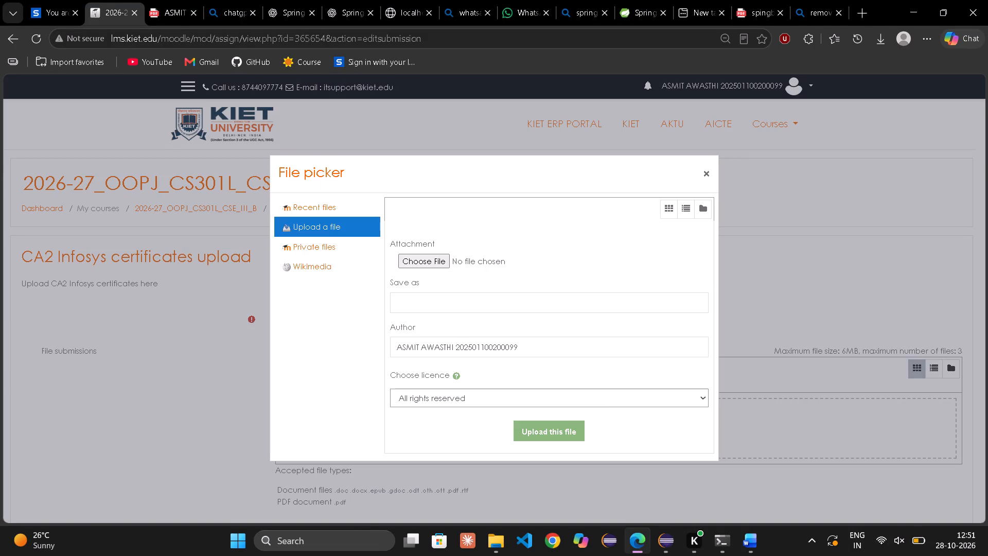
click(425, 262)
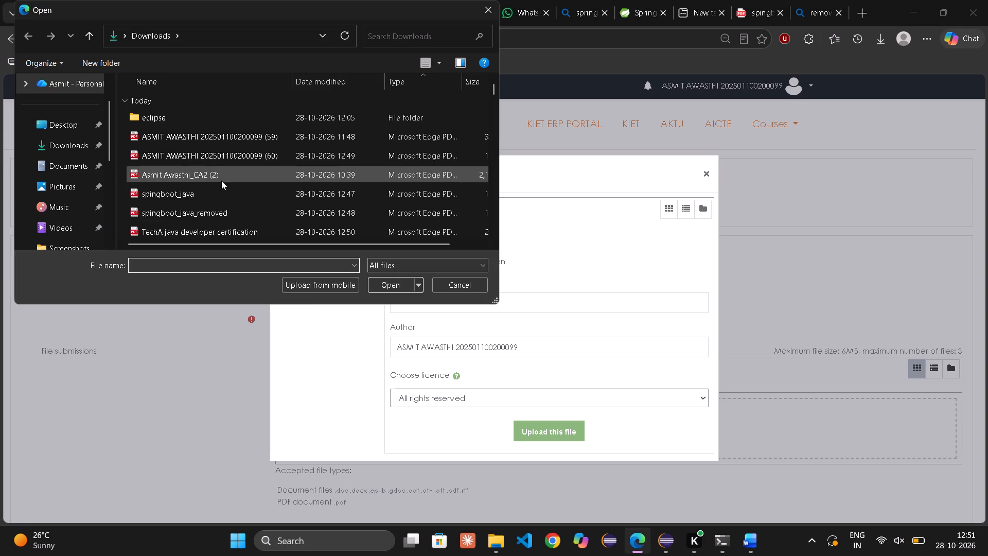
click(216, 232)
click(392, 280)
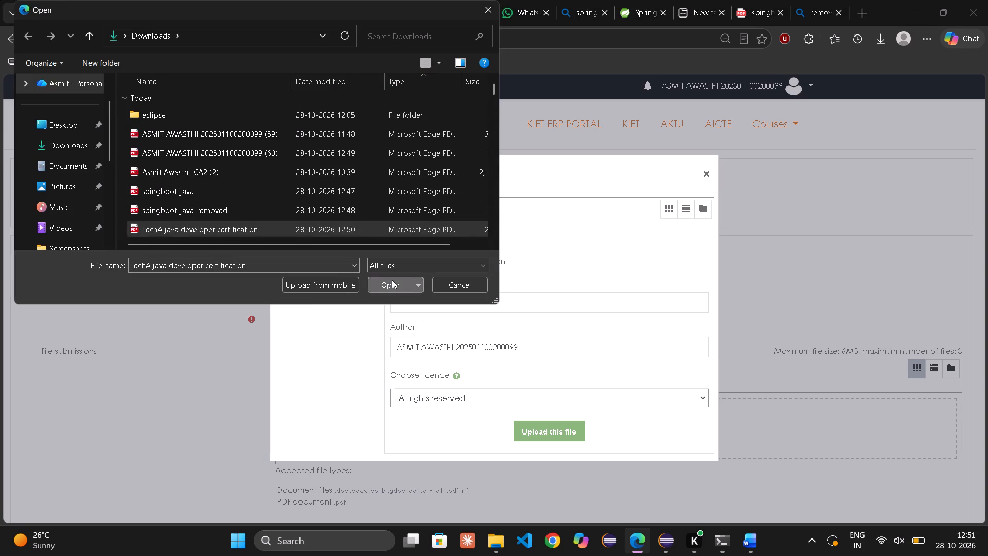
triple_click(417, 341)
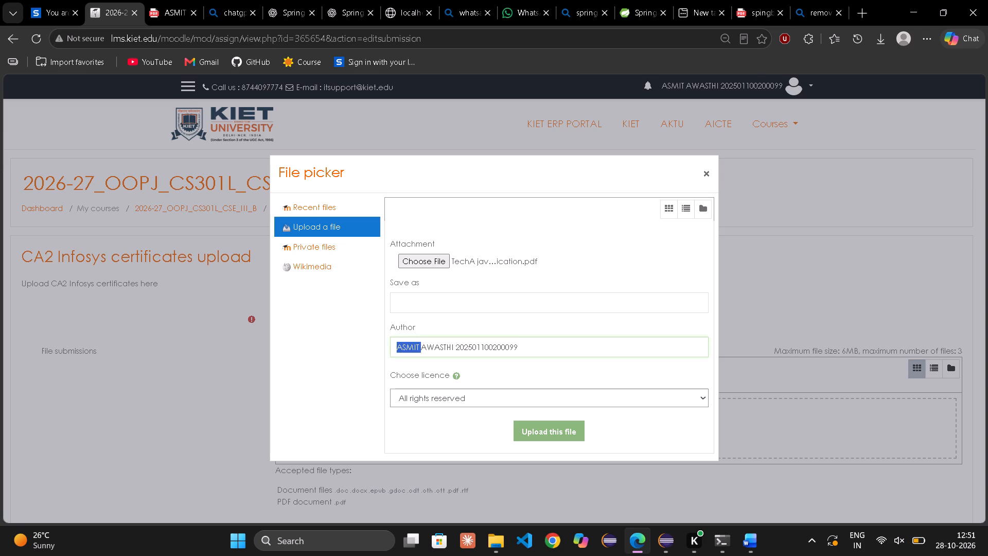
right_click(417, 341)
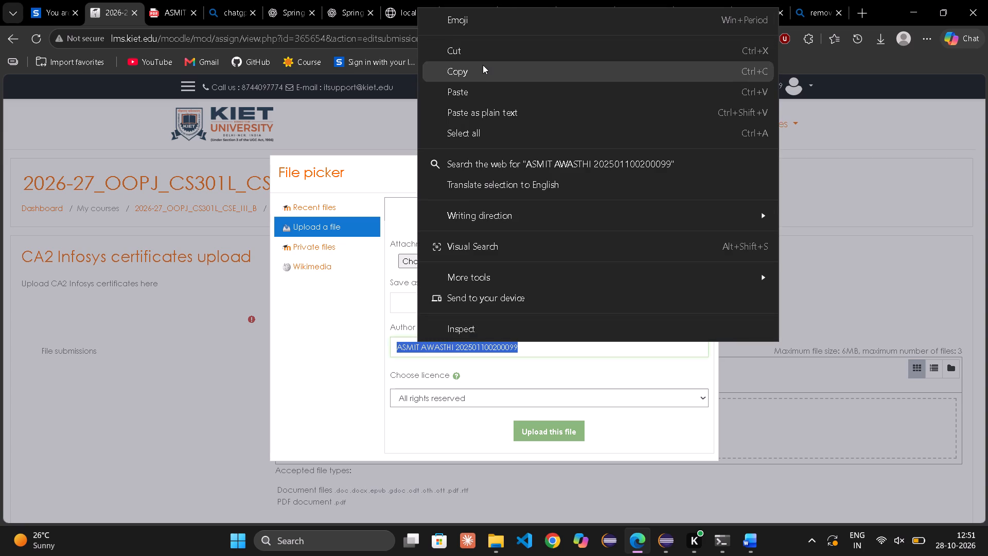
click(483, 67)
click(412, 296)
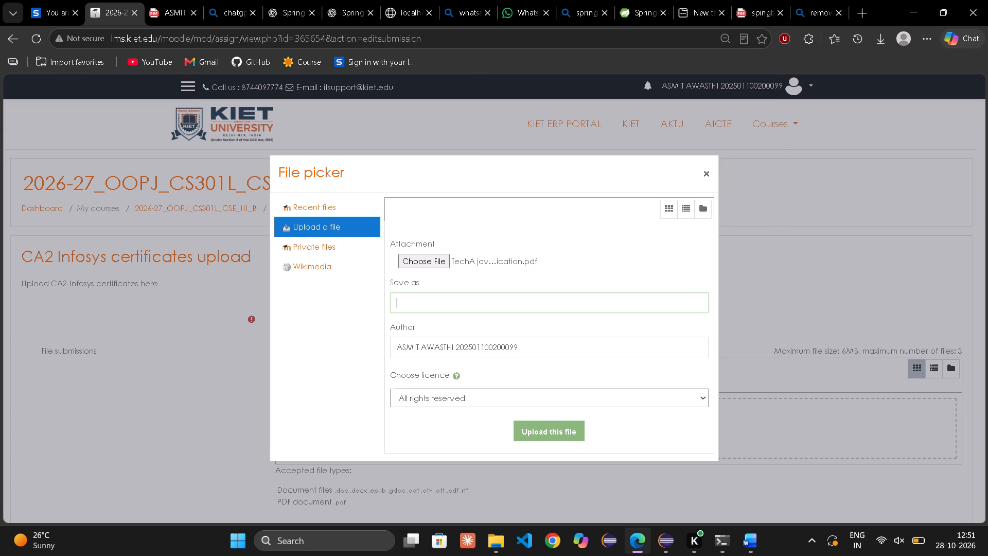
key(shift+Insert)
click(544, 438)
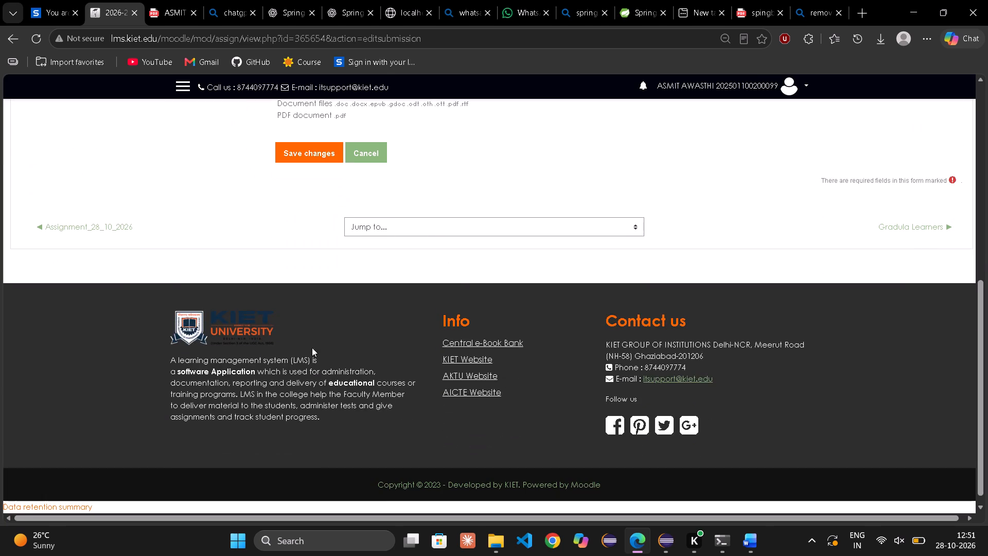
Save the changes to the CA2 Infosys certificates submission.
click(290, 155)
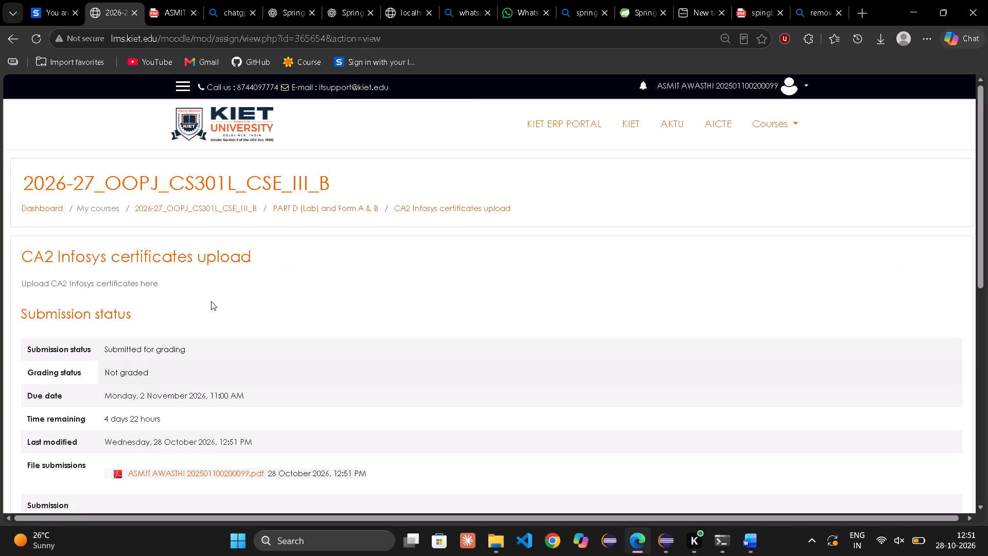
Download the submitted PDF from the submission status page and open the downloaded copy to check it.
click(182, 384)
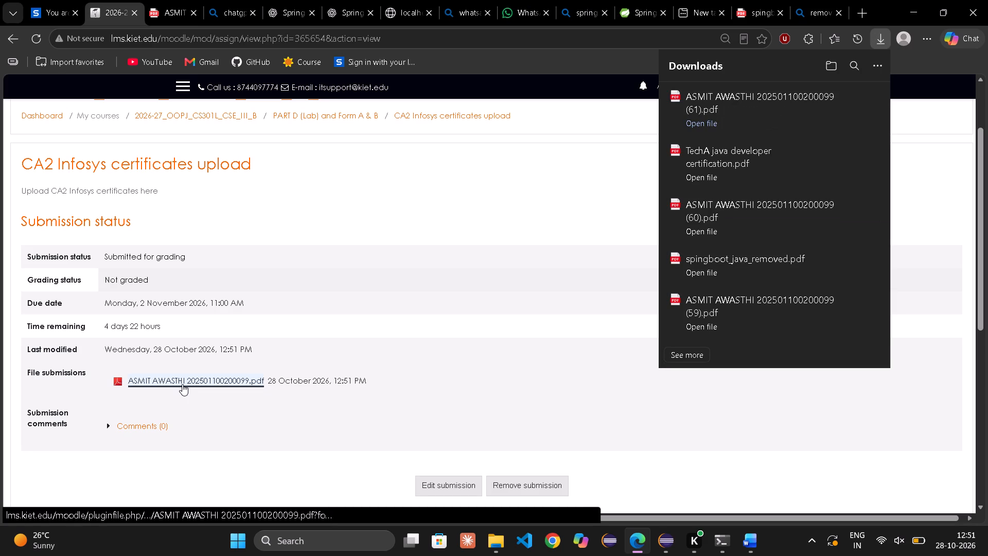
click(687, 121)
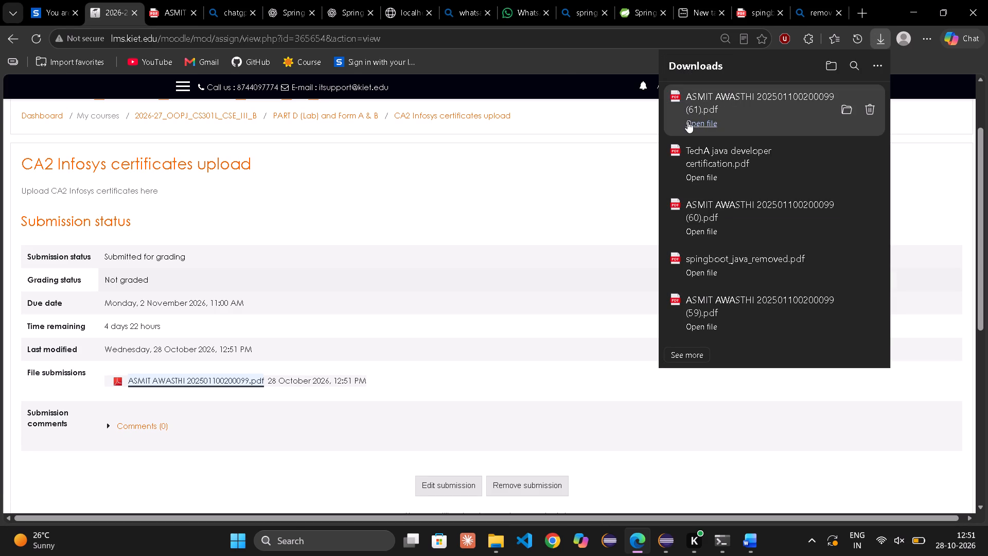
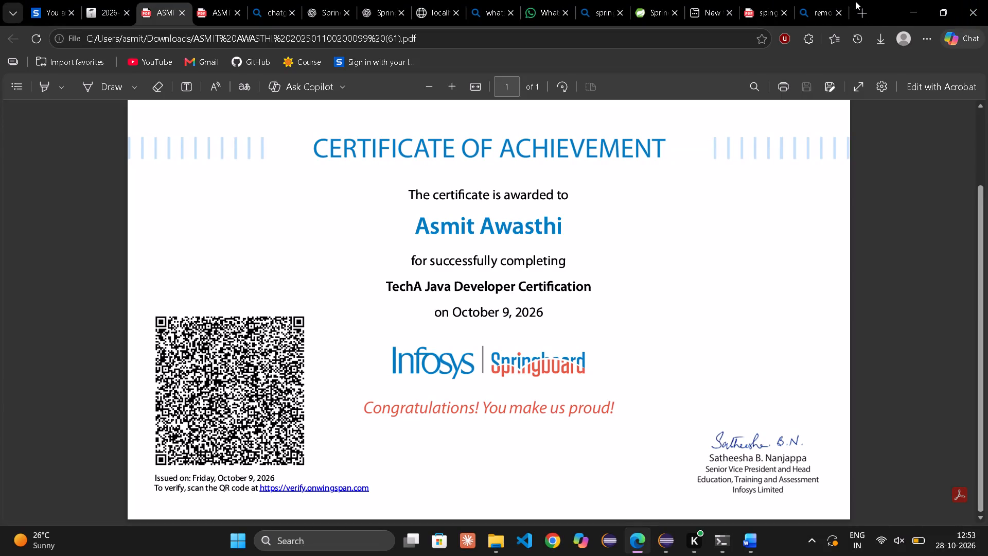
Close the five leftover tabs: the remove-pages search, the spingboot PDF, the empty new tab, the Spring Initializr page and its search.
click(838, 12)
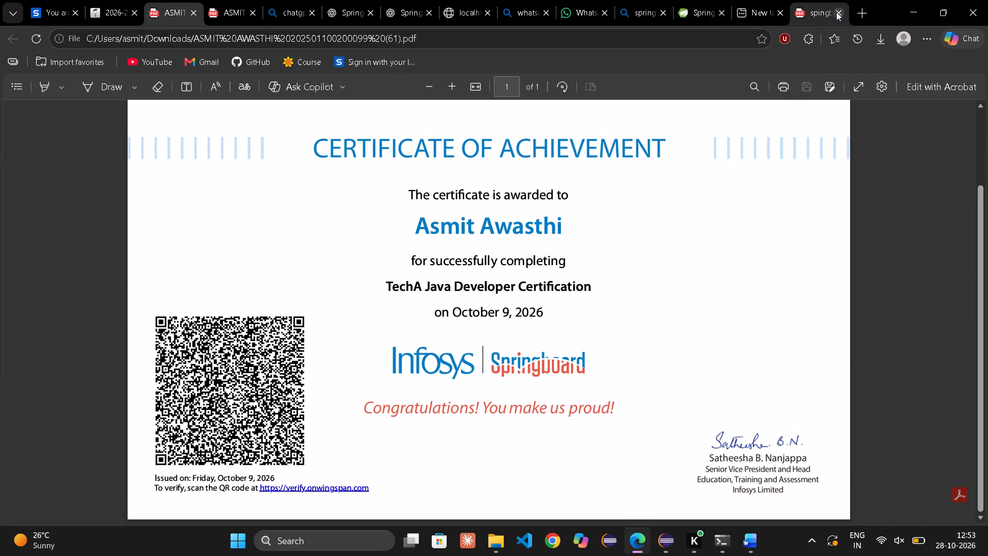
click(836, 12)
click(839, 12)
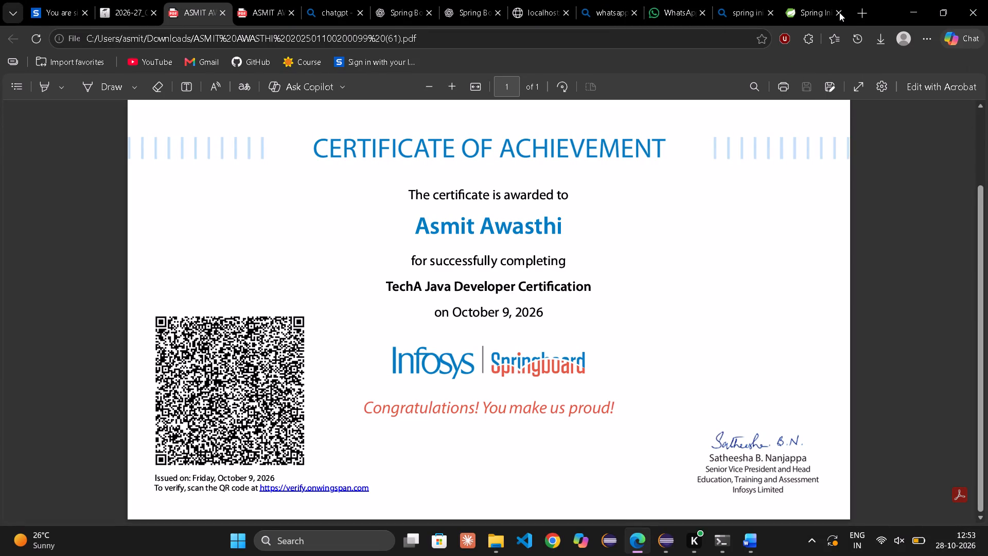
click(838, 11)
click(836, 10)
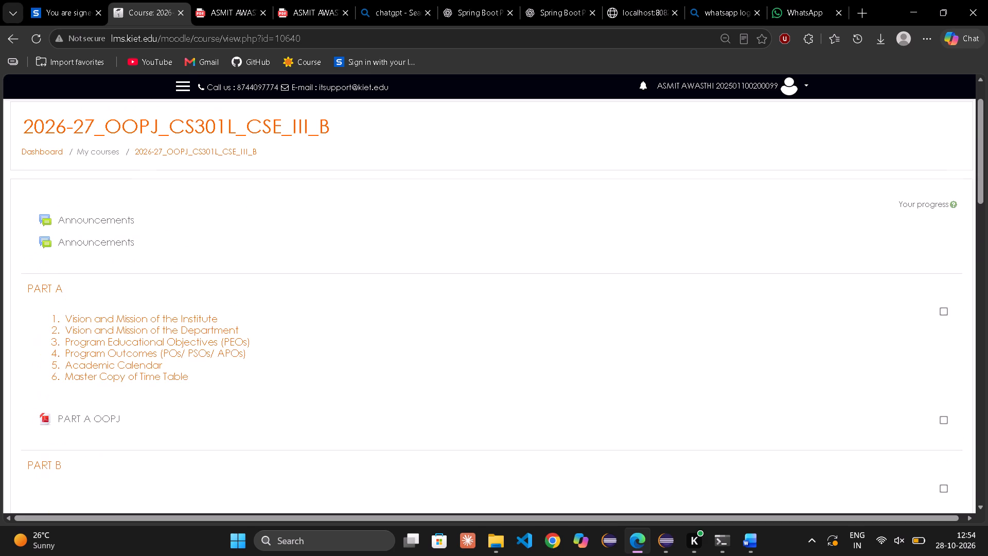
click(49, 206)
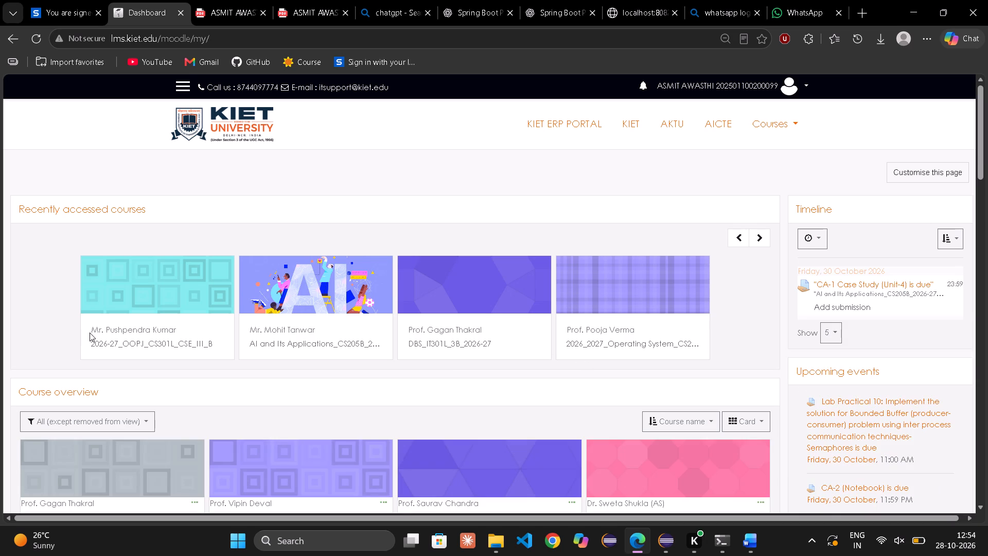
click(323, 344)
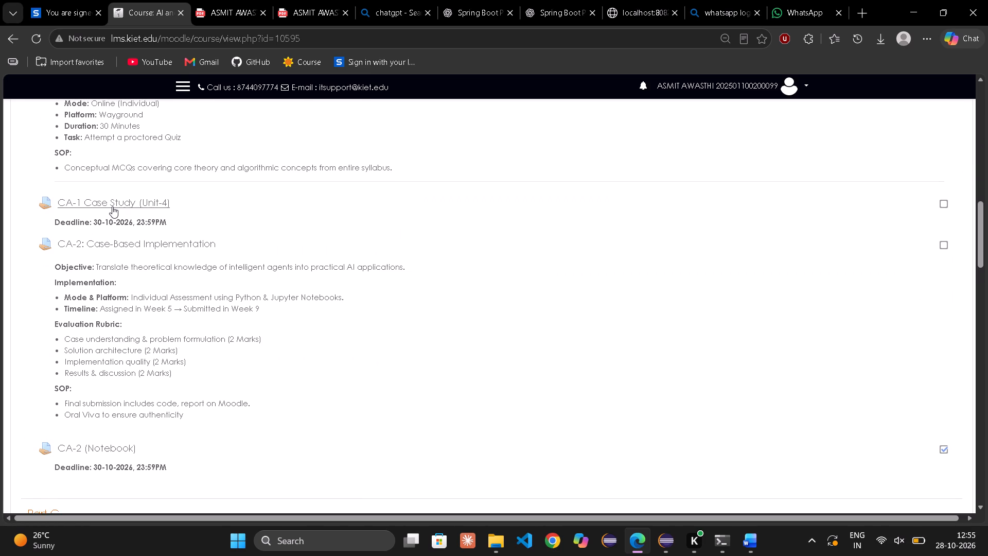
click(112, 206)
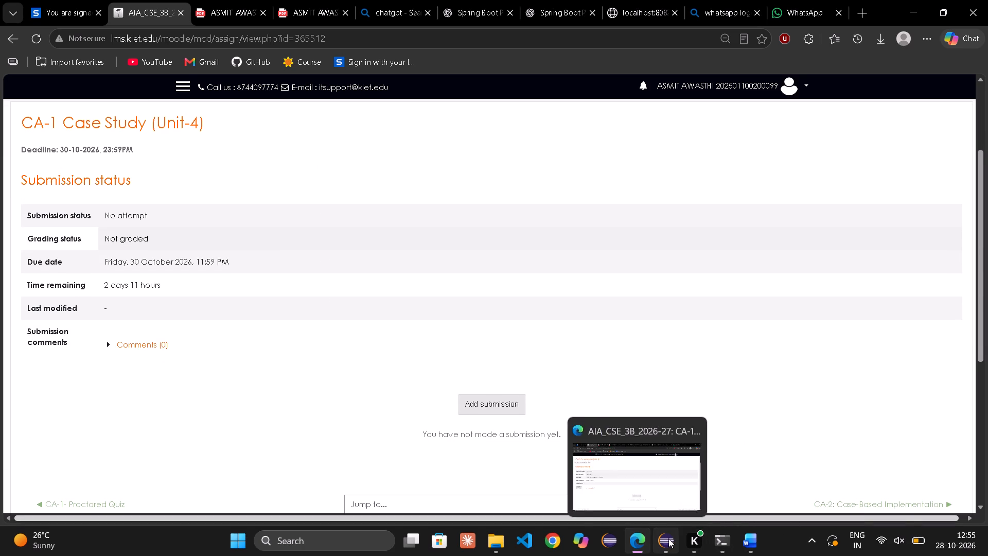
click(644, 544)
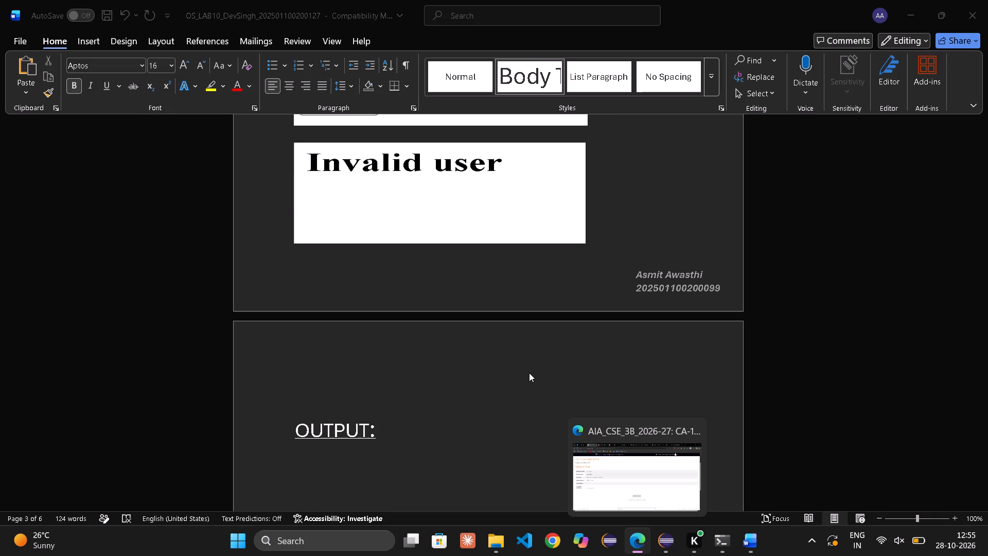
click(635, 540)
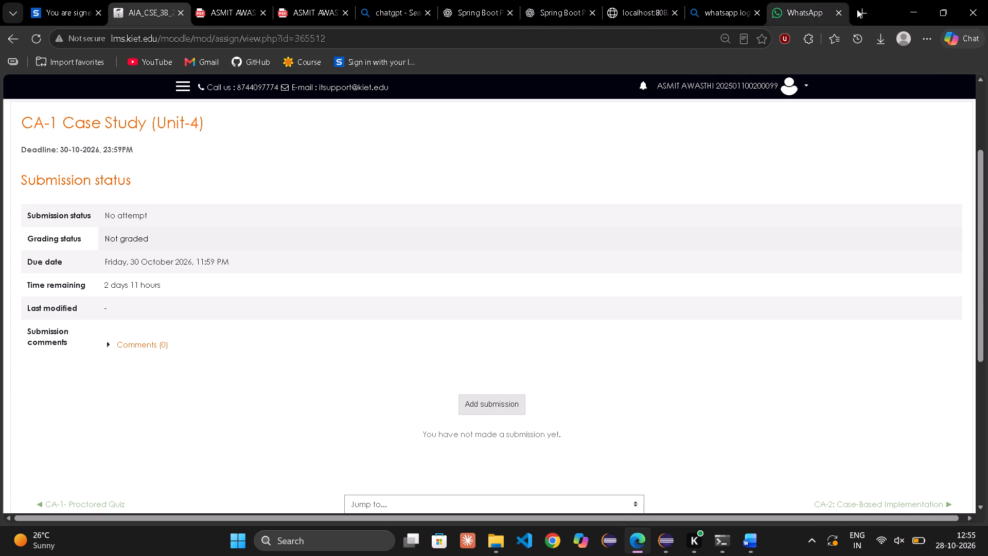
Open the CA2 self learning bot.ipynb notebook from Google Colab in a new tab and review its training output.
click(860, 14)
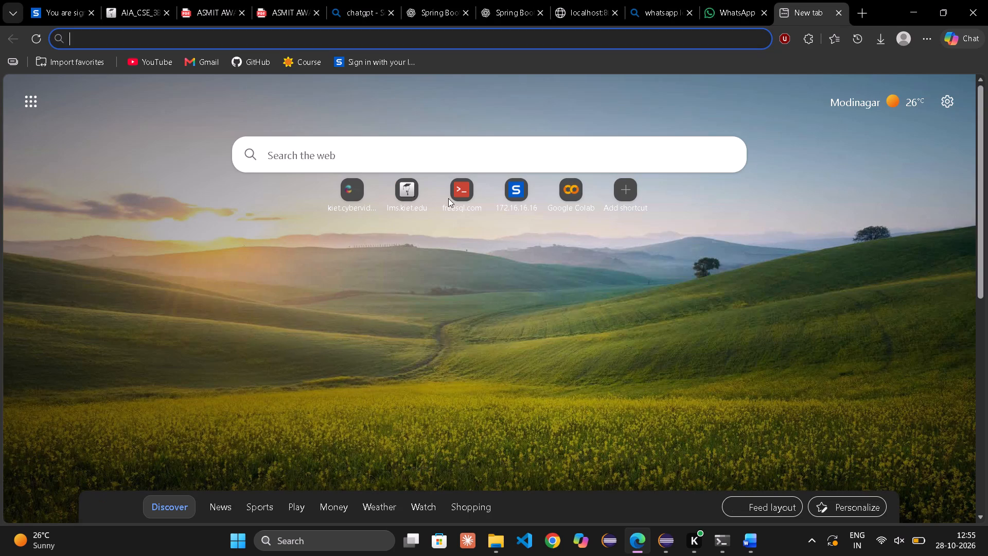
click(568, 184)
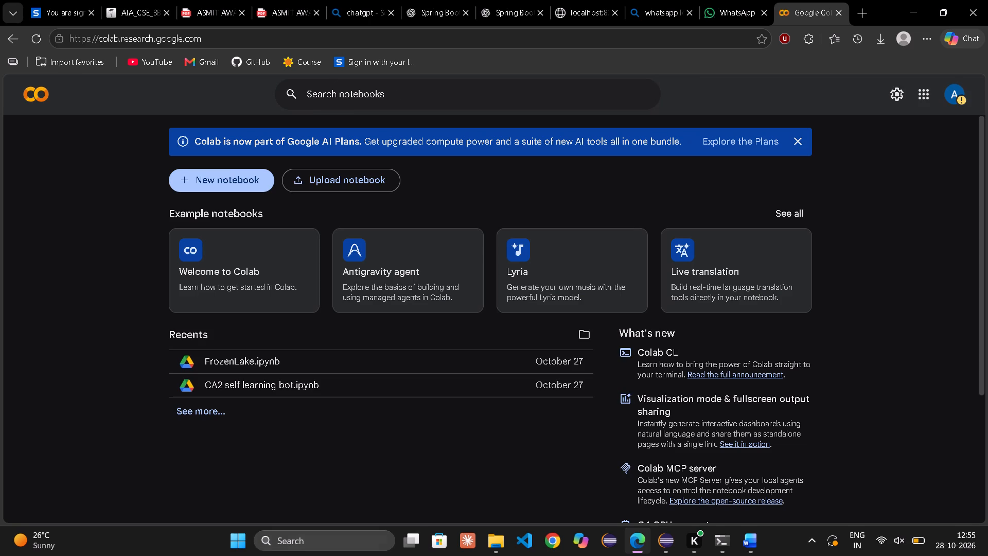
double_click(340, 375)
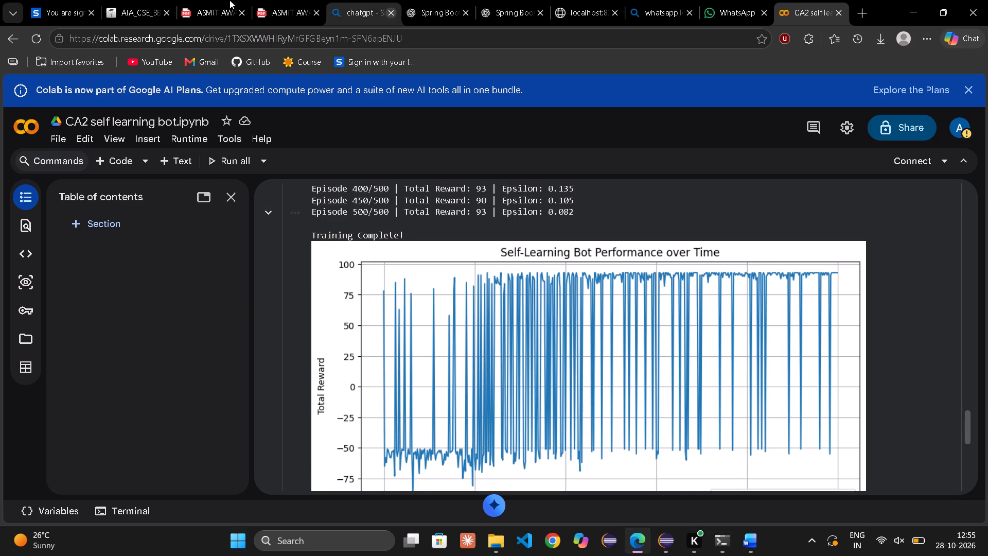
Check the CA-1 Case Study (Unit-4) assignment page, then rename the Colab notebook as CA1 self learning bot.ipynb.
click(126, 2)
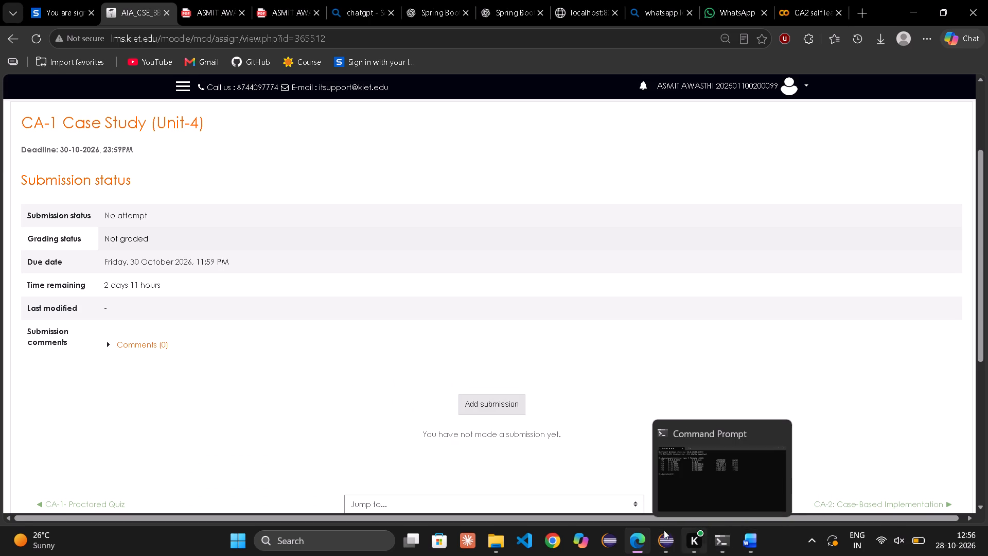
click(797, 0)
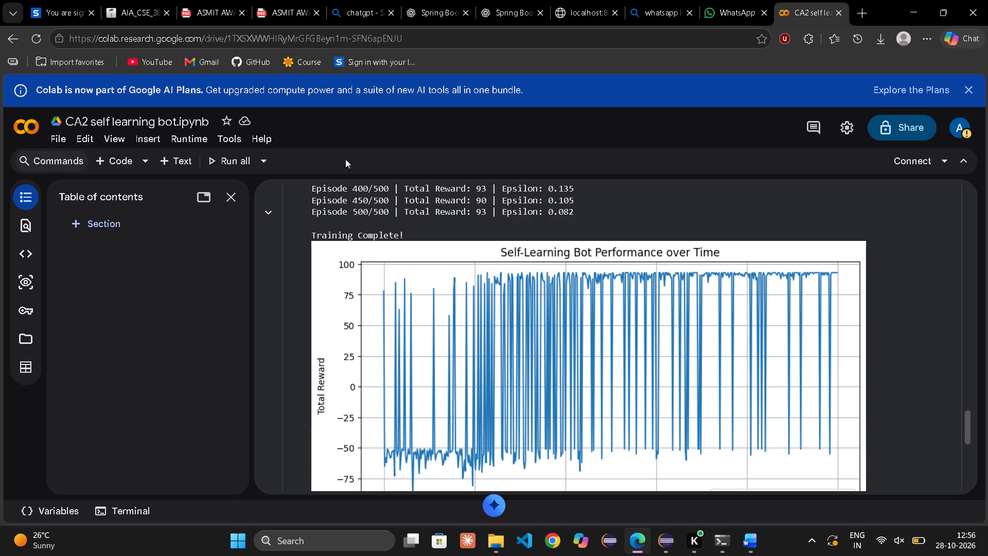
click(89, 121)
key(BackSpace)
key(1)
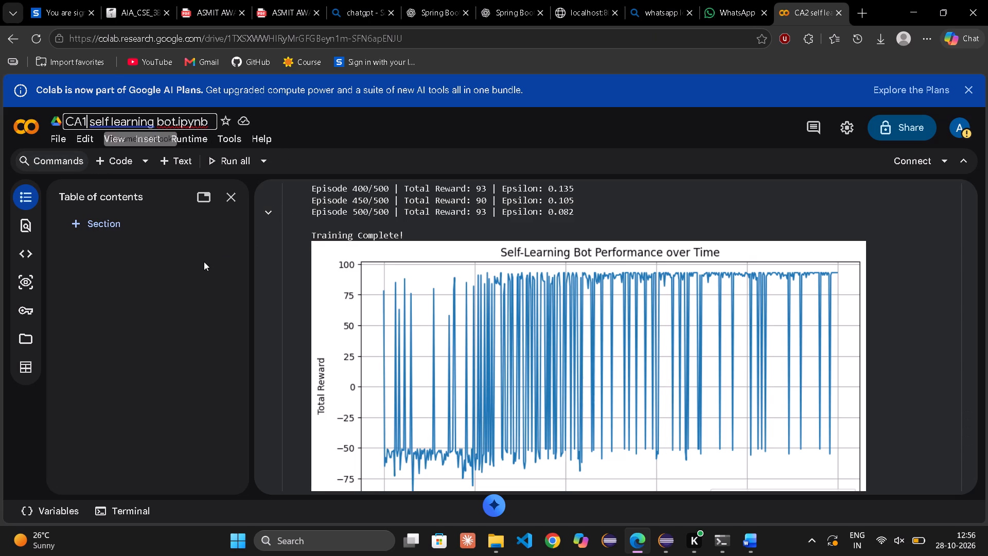
key(Return)
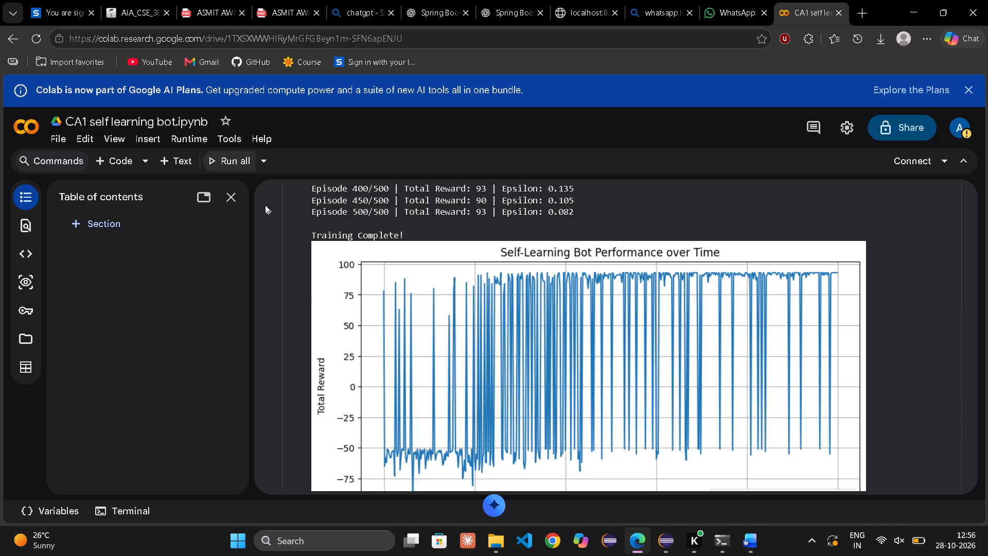
Download the renamed CA1 self learning bot notebook in .ipynb format.
click(57, 138)
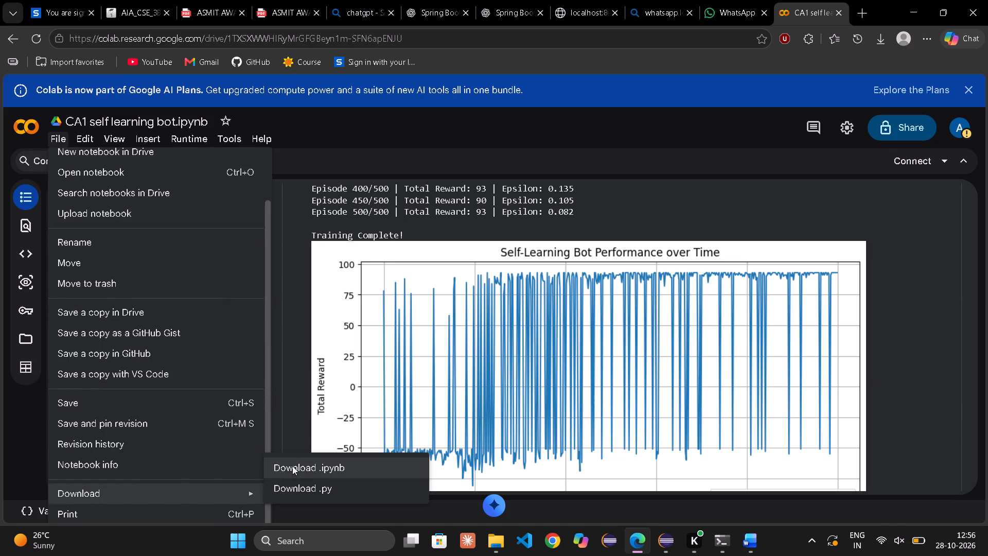
click(295, 465)
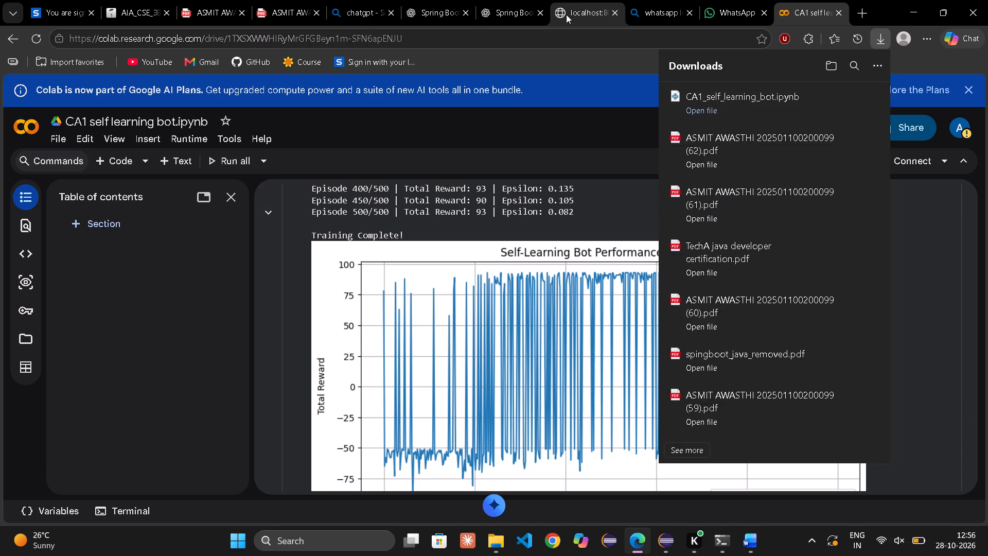
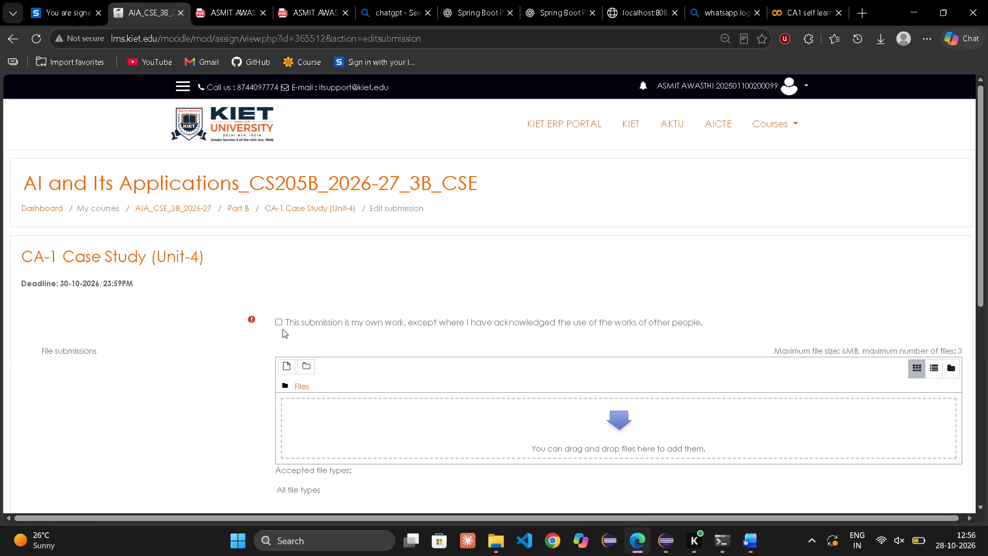
Accept the own-work declaration for the CA-1 Case Study (Unit-4) submission.
click(279, 322)
Start adding a file to the CA-1 Case Study (Unit-4) submission and open the file chooser to browse Downloads.
click(538, 417)
click(431, 263)
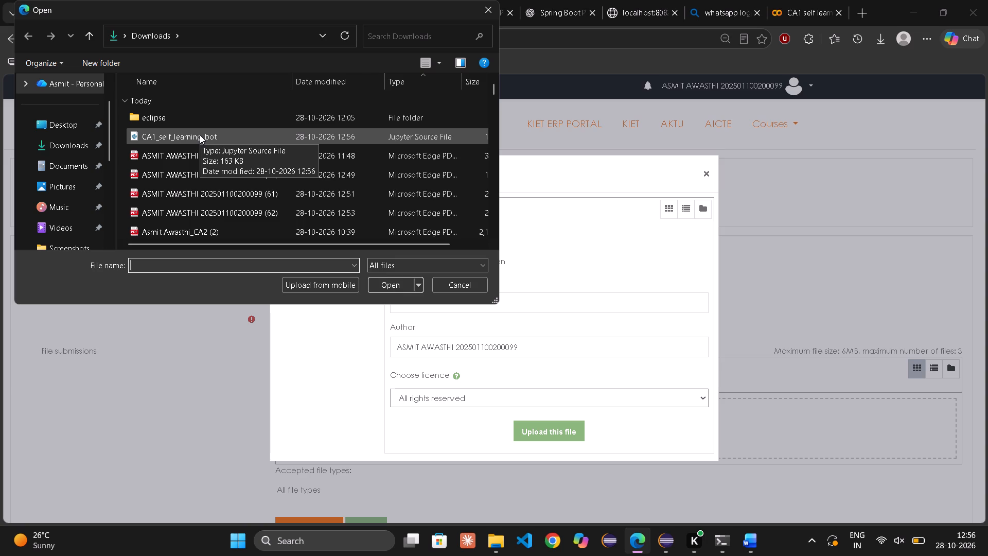
Upload CA1_self_learning_bot.ipynb to CA-1 Case Study (Unit-4), using the Author field's text as its Save as name, and save the submission.
click(200, 135)
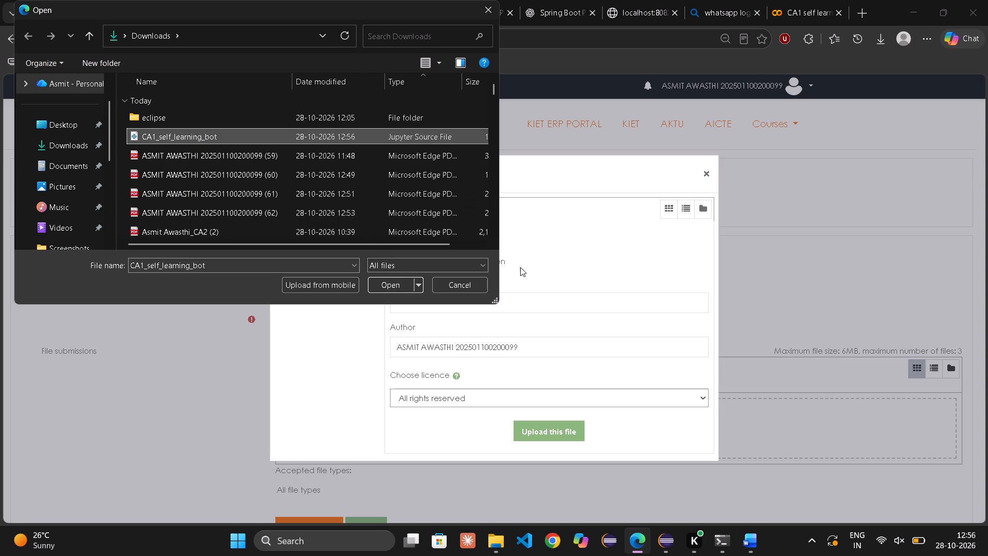
key(Return)
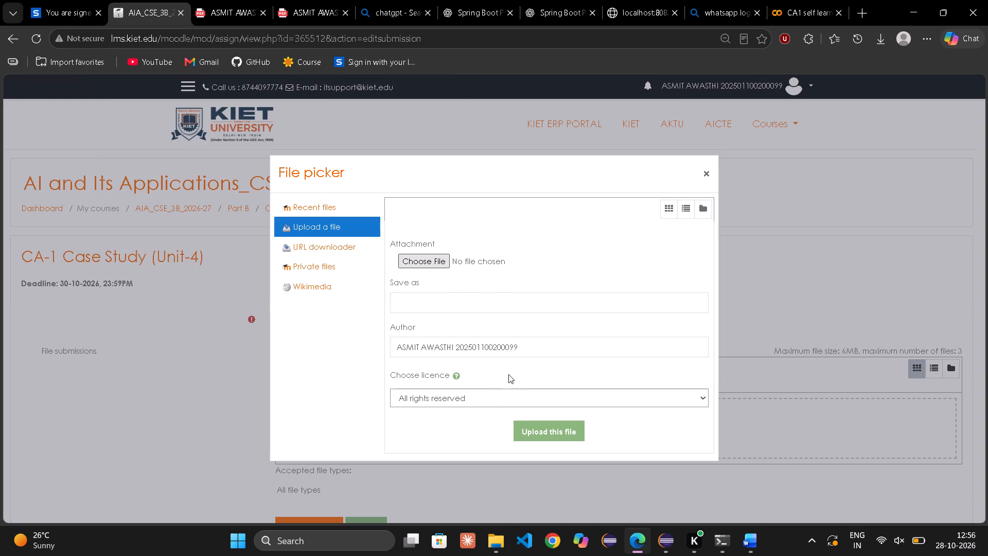
triple_click(488, 345)
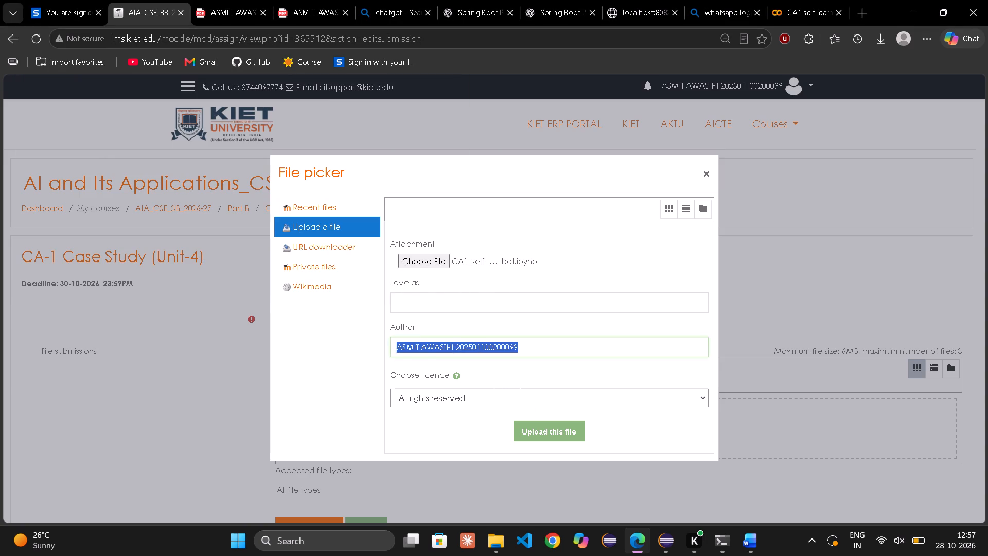
click(488, 346)
triple_click(502, 350)
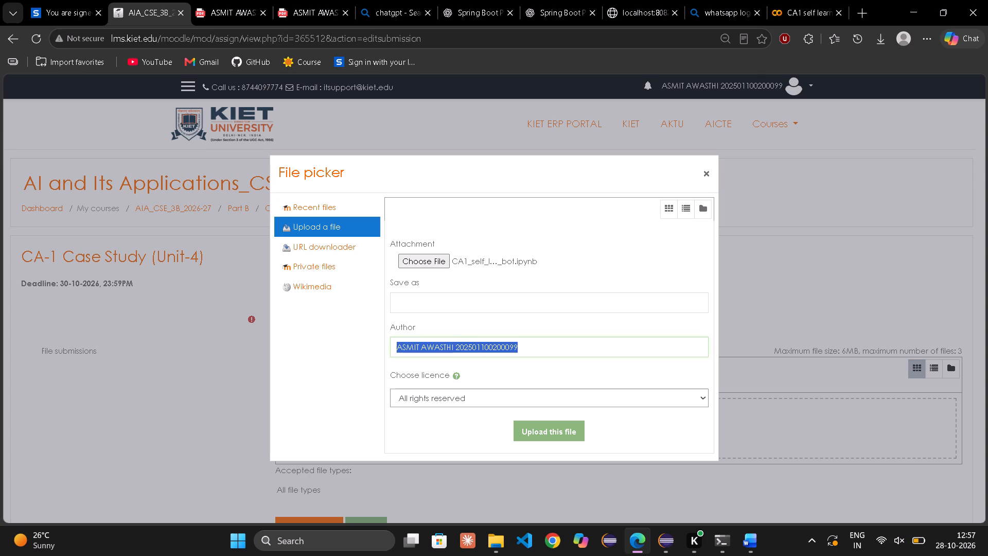
right_click(513, 351)
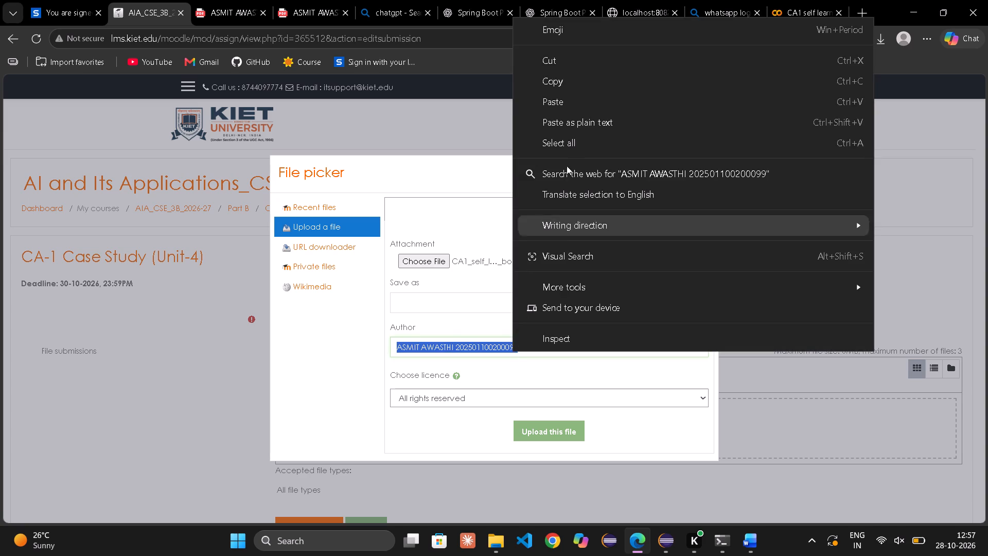
click(577, 80)
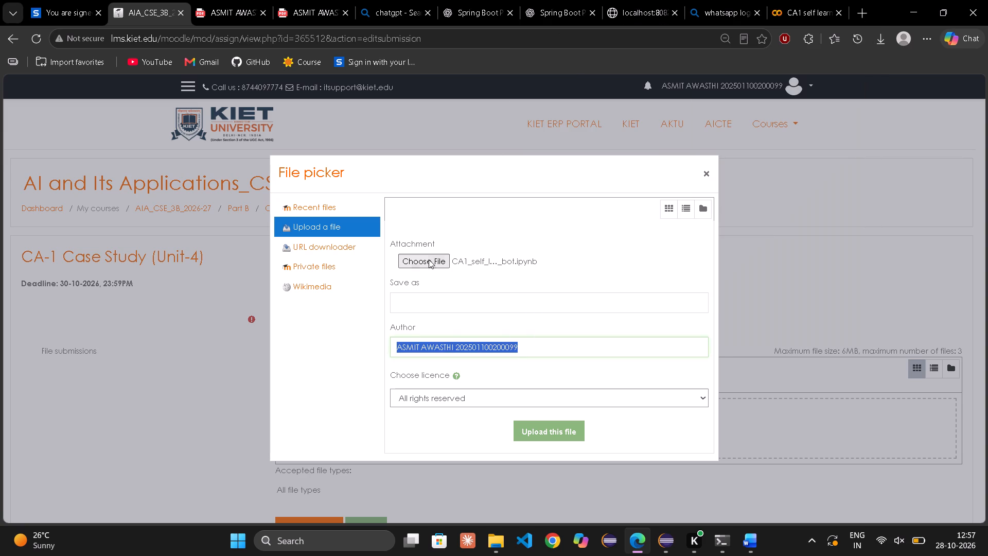
click(420, 310)
key(shift+Insert)
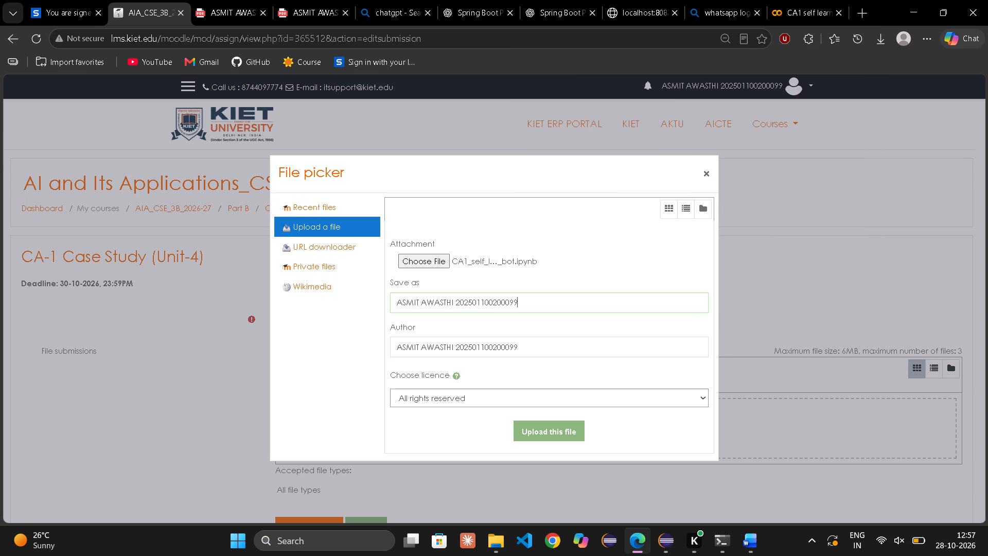
click(540, 428)
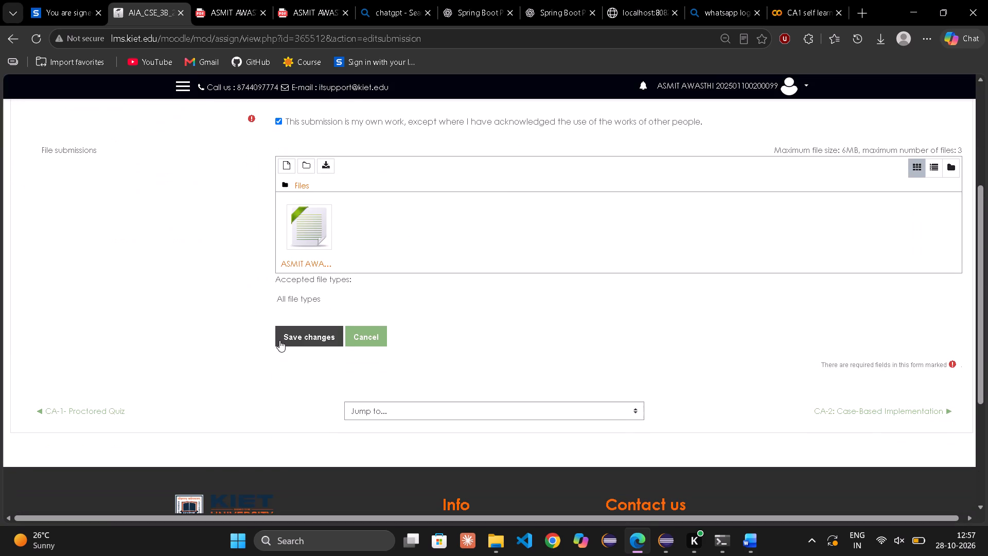
click(280, 341)
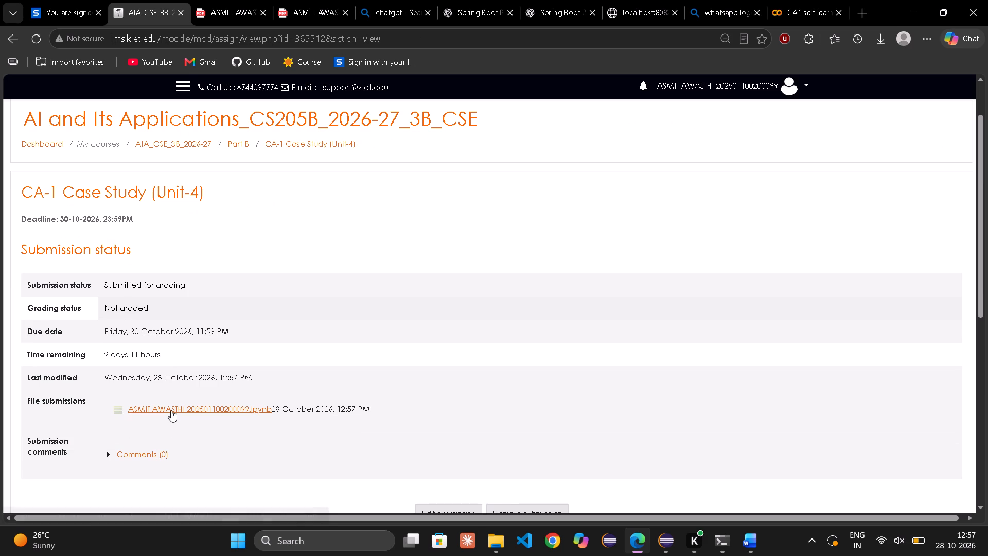
Download the notebook submitted for CA-1 Case Study (Unit-4), review its training output in Visual Studio Code, and close it.
click(171, 410)
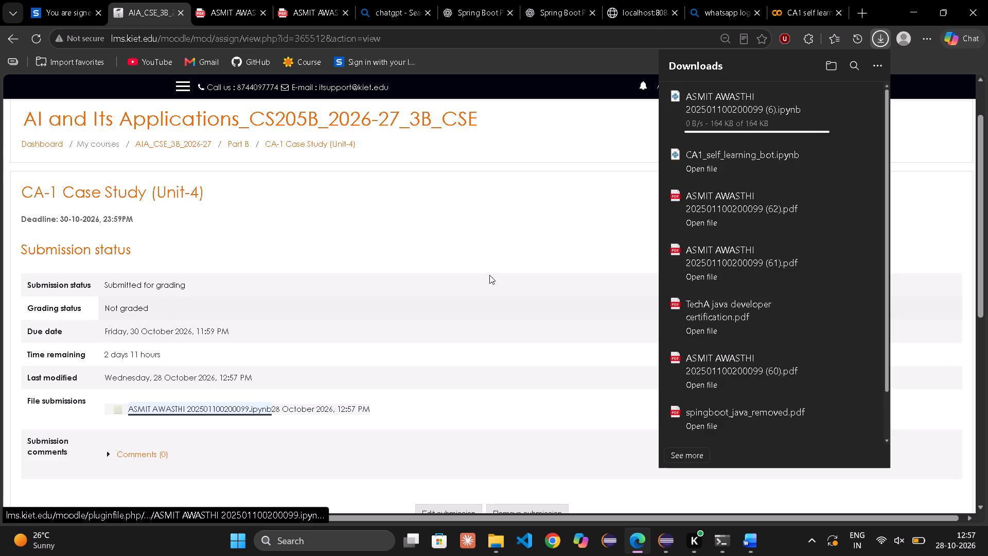
click(704, 122)
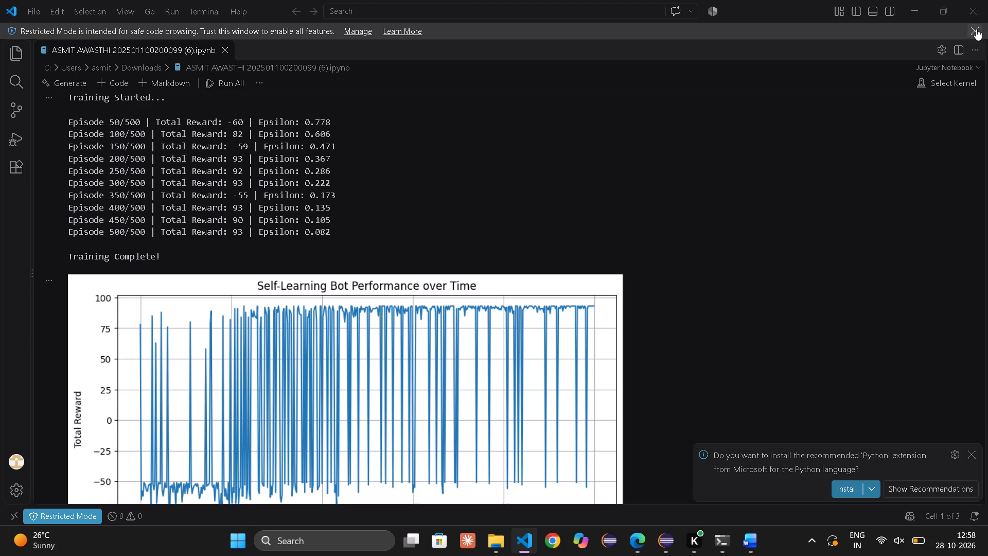
click(976, 29)
click(980, 2)
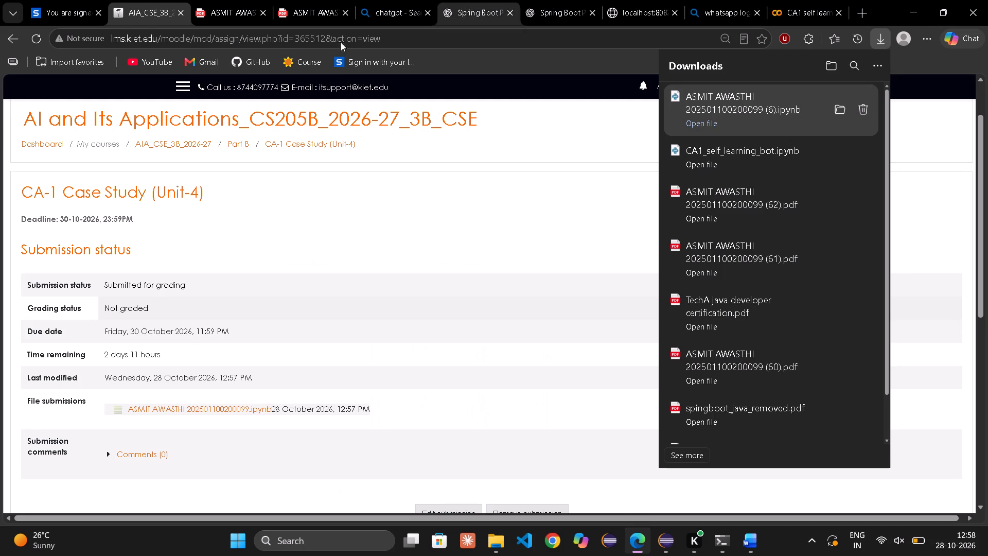
Through the Dashboard's upcoming events, open Lab Practical 10 on the Bounded Buffer problem and check its submitted PDF.
click(170, 147)
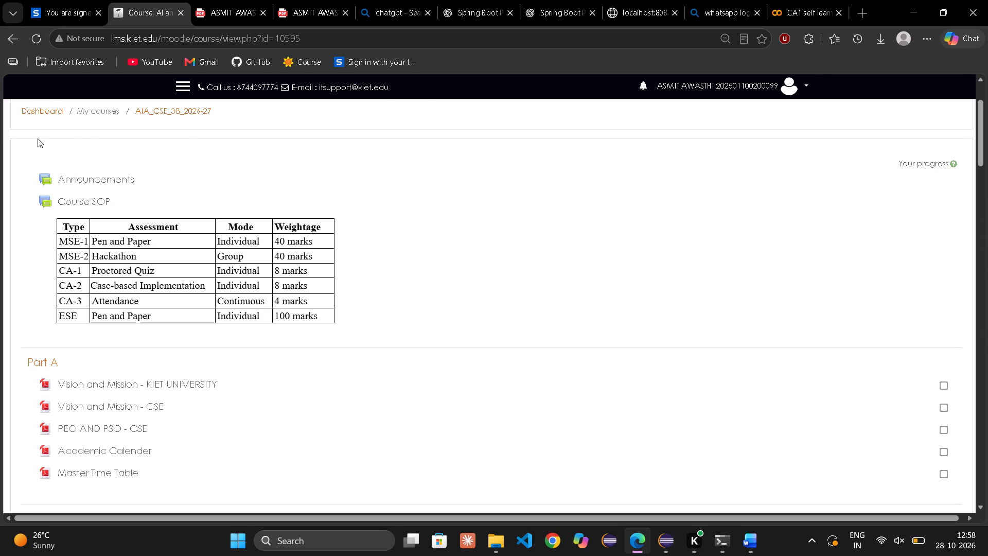
click(38, 132)
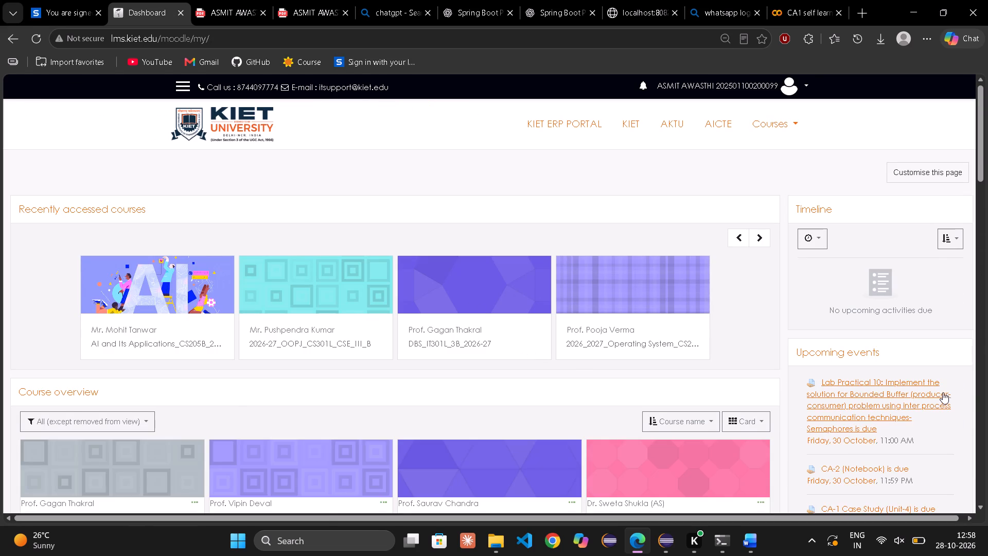
click(900, 299)
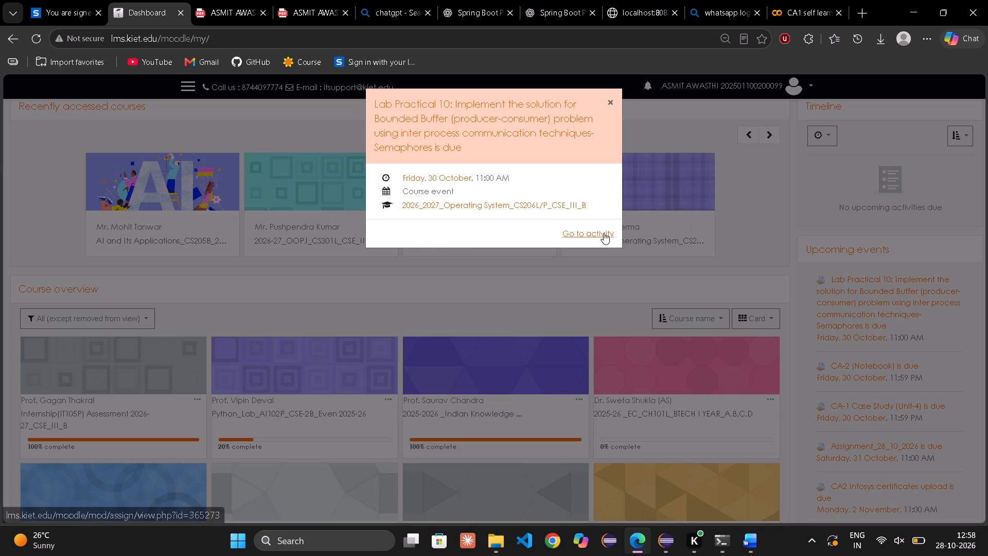
click(604, 233)
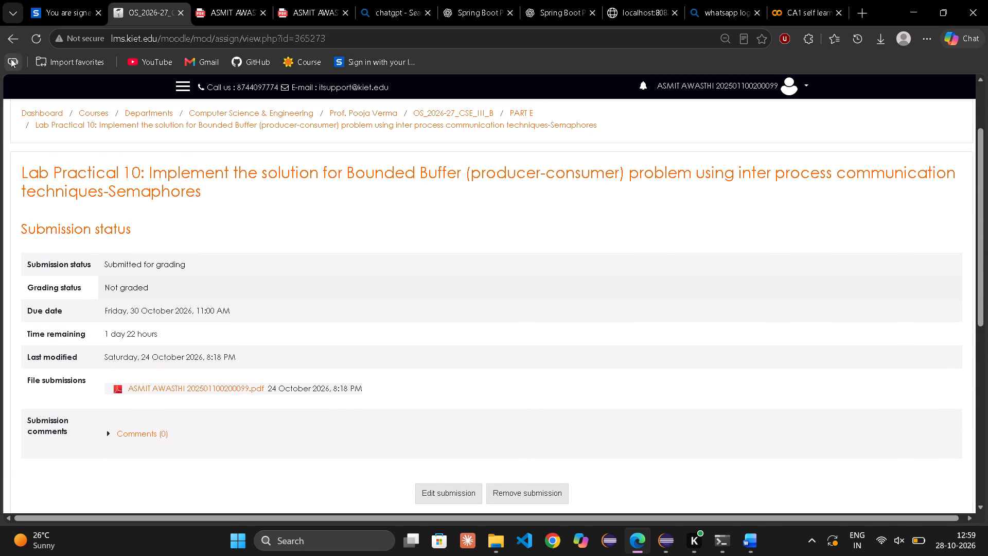
click(182, 390)
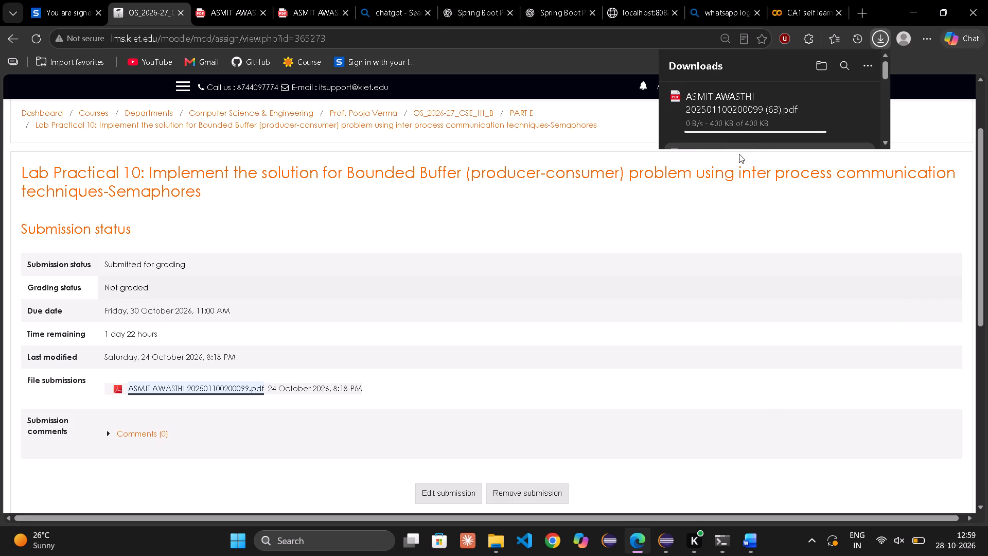
click(707, 120)
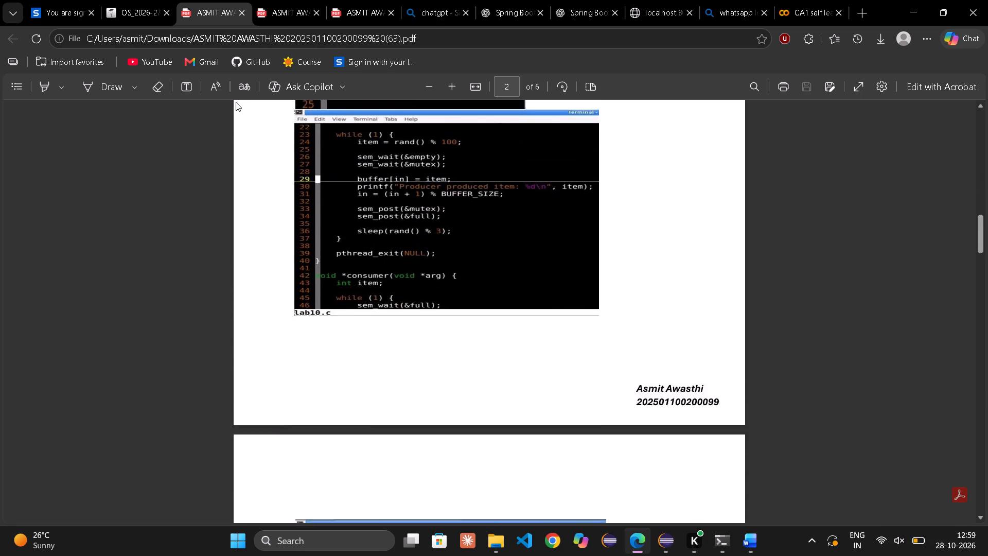
click(103, 0)
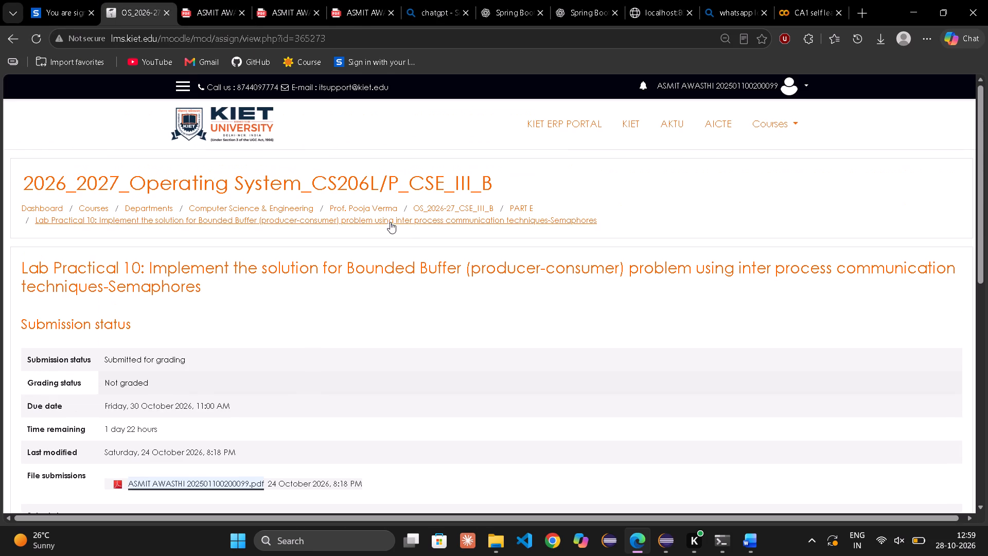
From the OS_2026-27_CSE_III_B course page, open MOOC Certificates - Linux for Beginners and check the submitted certificate PDF.
click(437, 206)
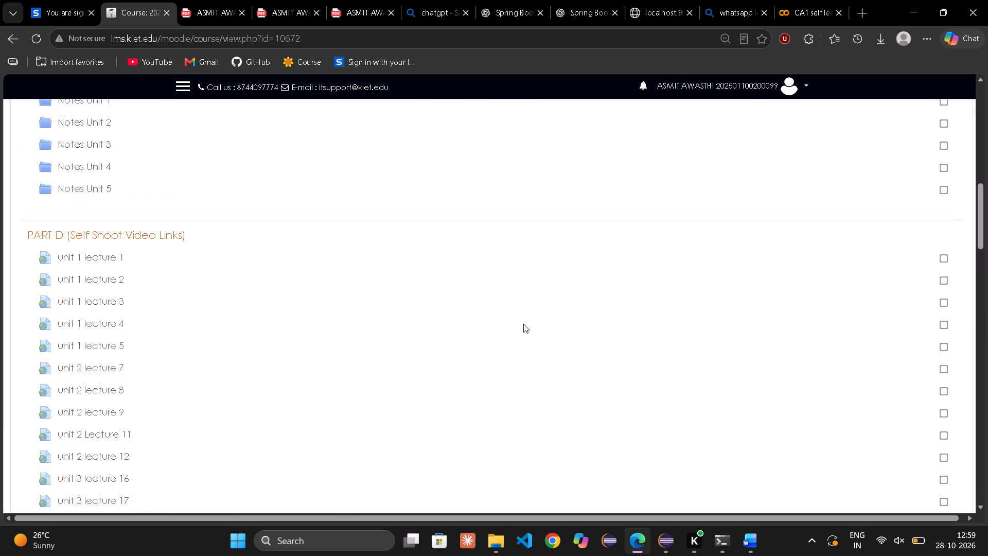
click(160, 292)
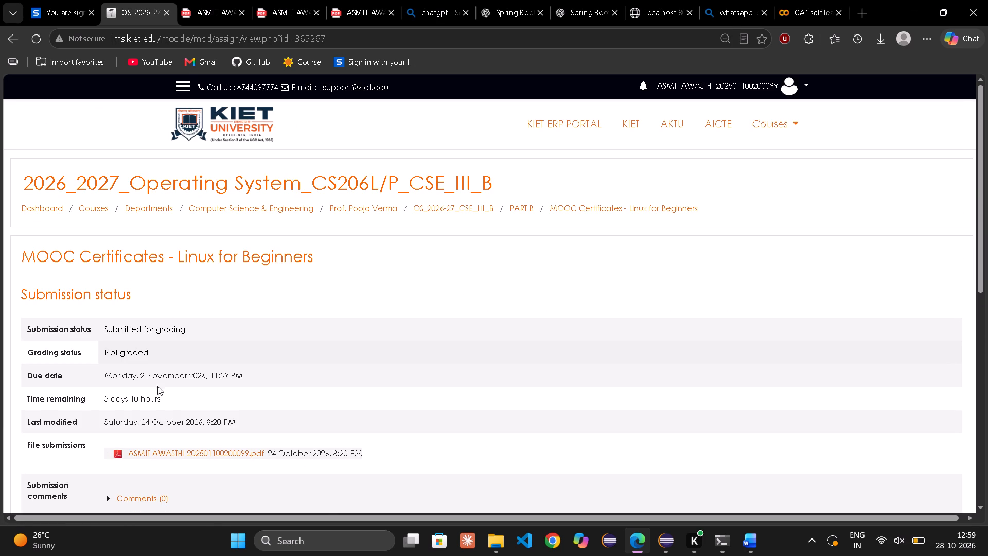
click(156, 448)
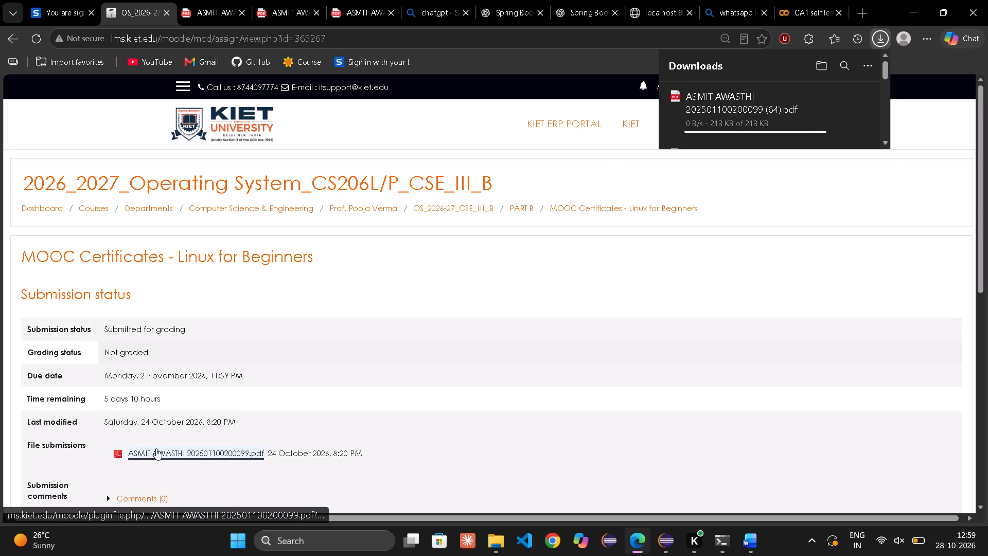
click(698, 120)
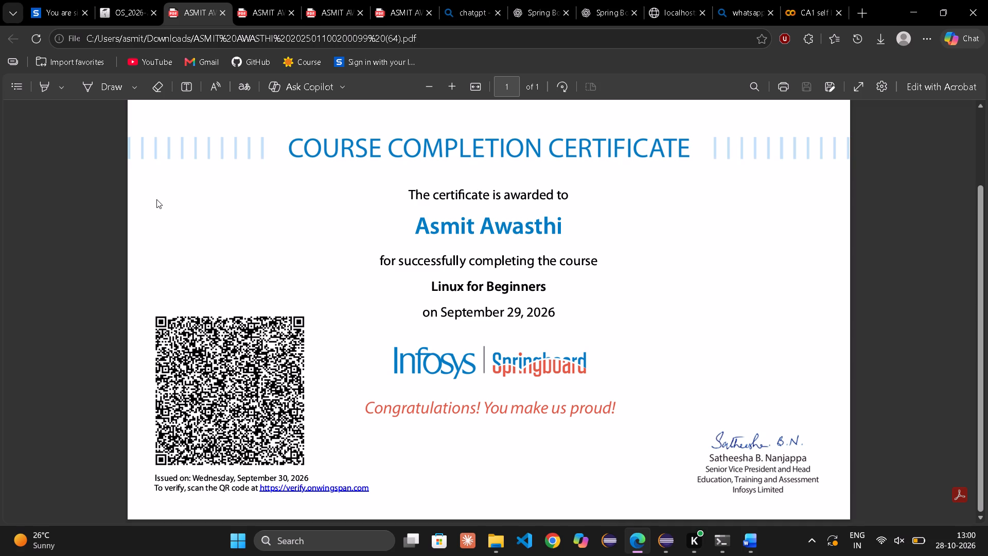
click(99, 7)
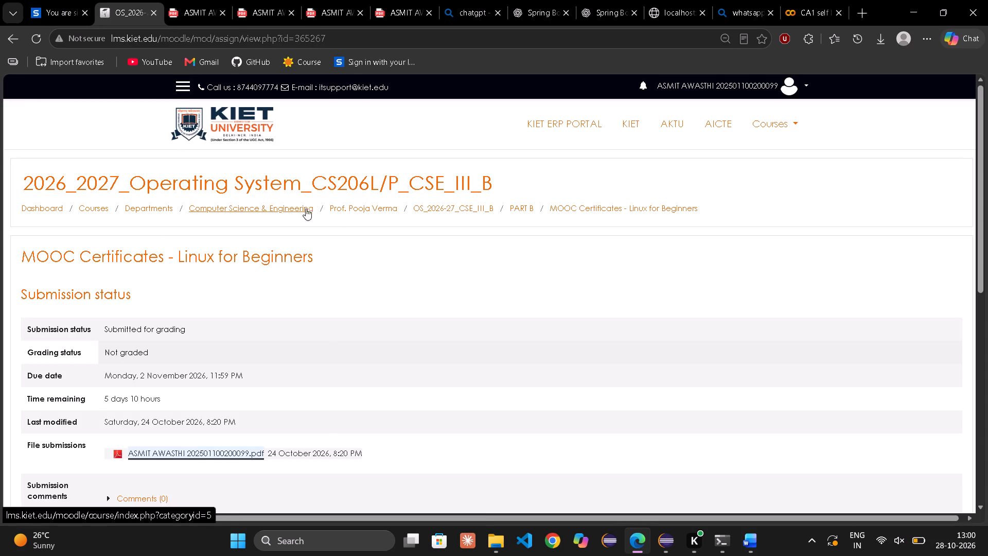
From the Dashboard's upcoming events, open CA2_NOSQL_Certification_Course and check the submitted certificate PDF.
click(57, 206)
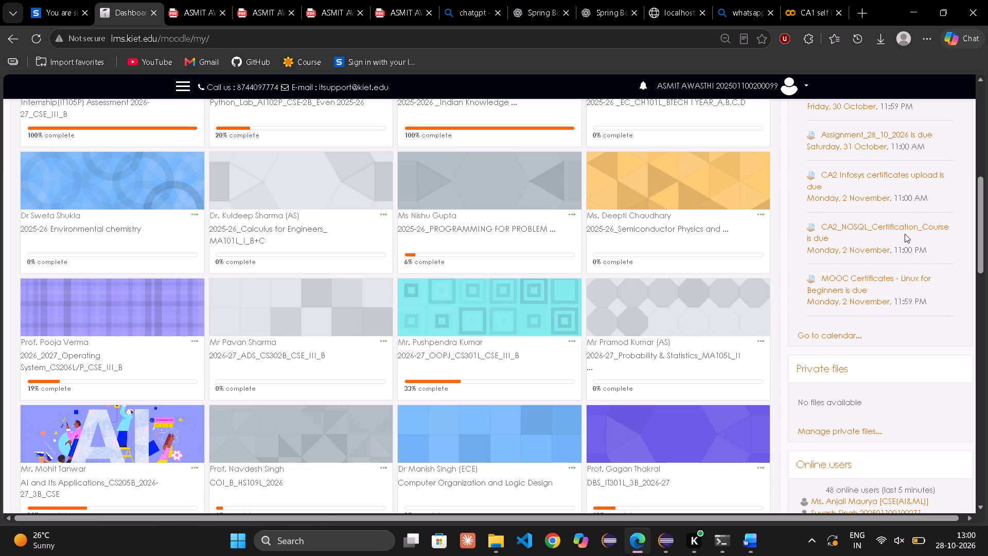
click(882, 228)
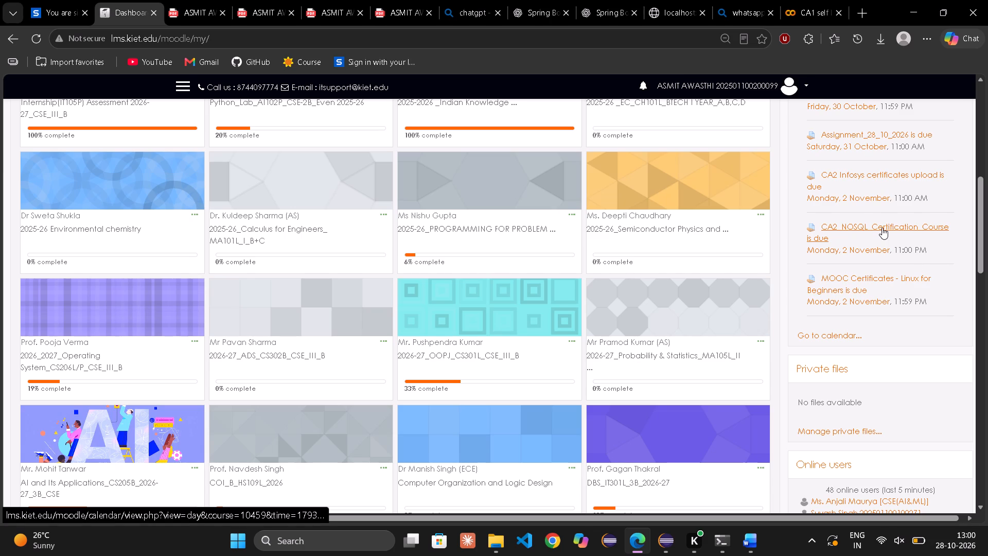
click(570, 188)
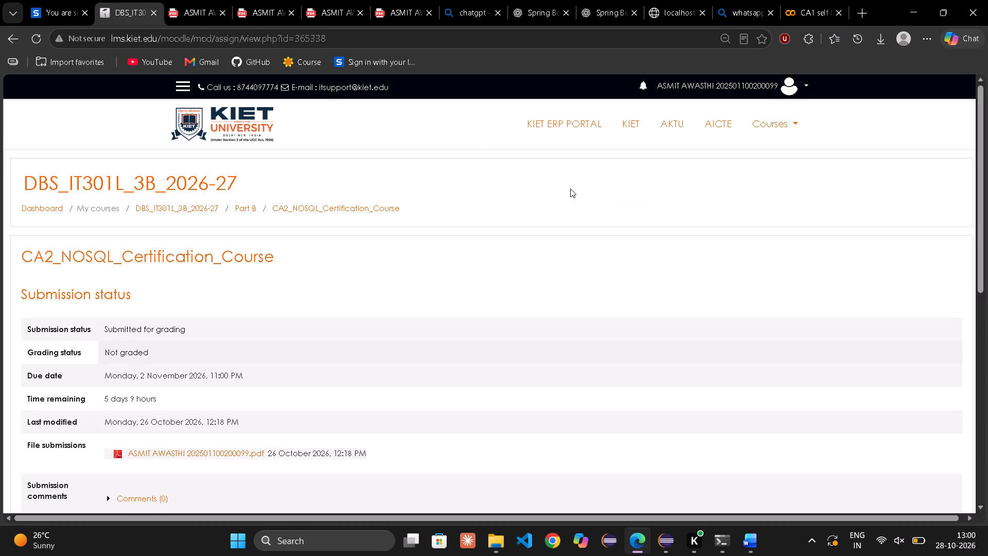
click(227, 448)
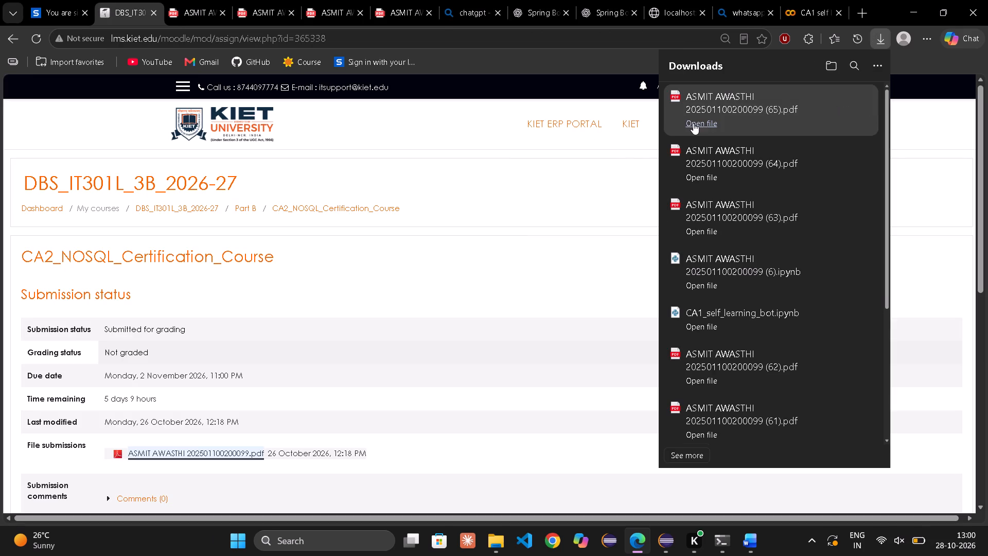
click(700, 120)
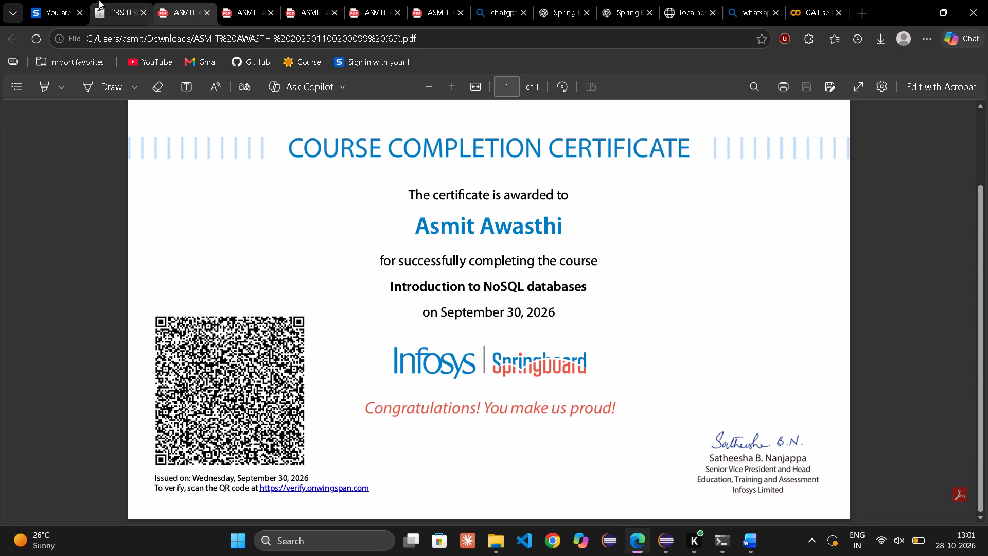
click(136, 2)
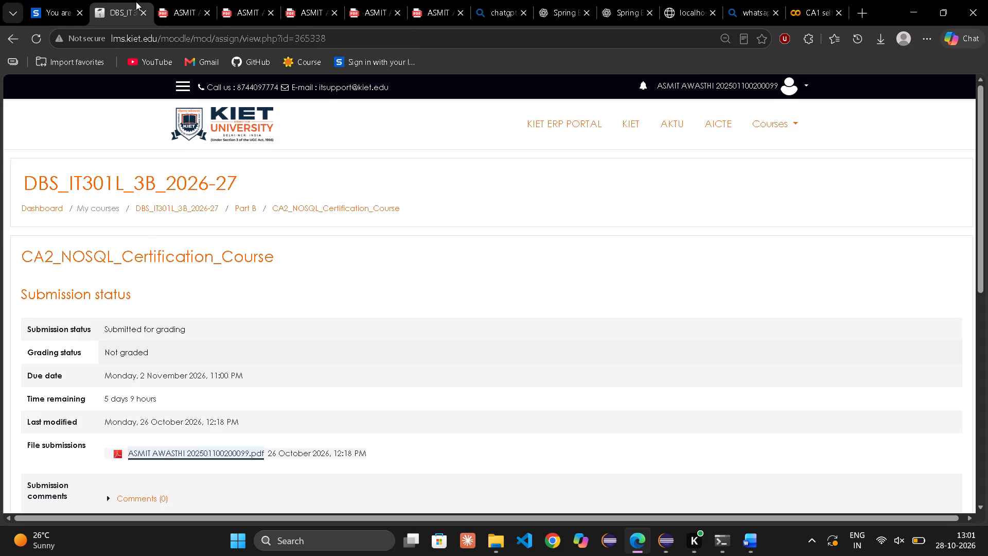